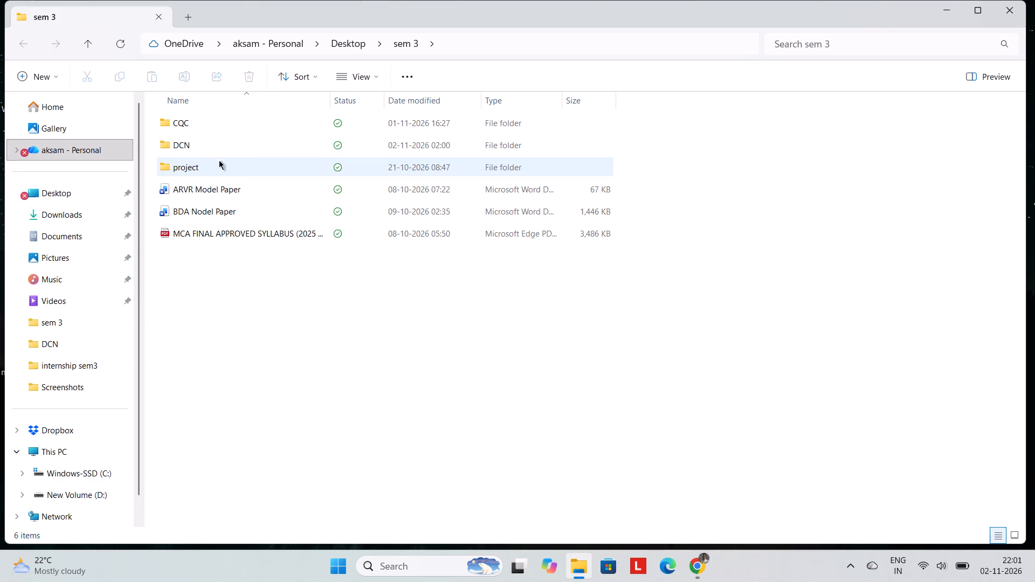
{"action": "left_click", "coordinate": [943, 8]}
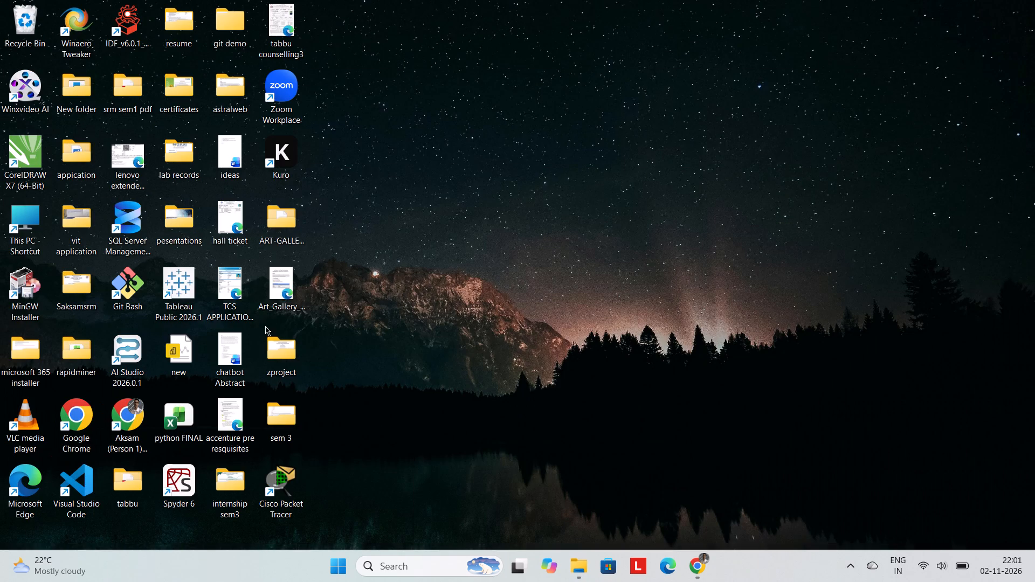
{"action": "double_click", "coordinate": [282, 370]}
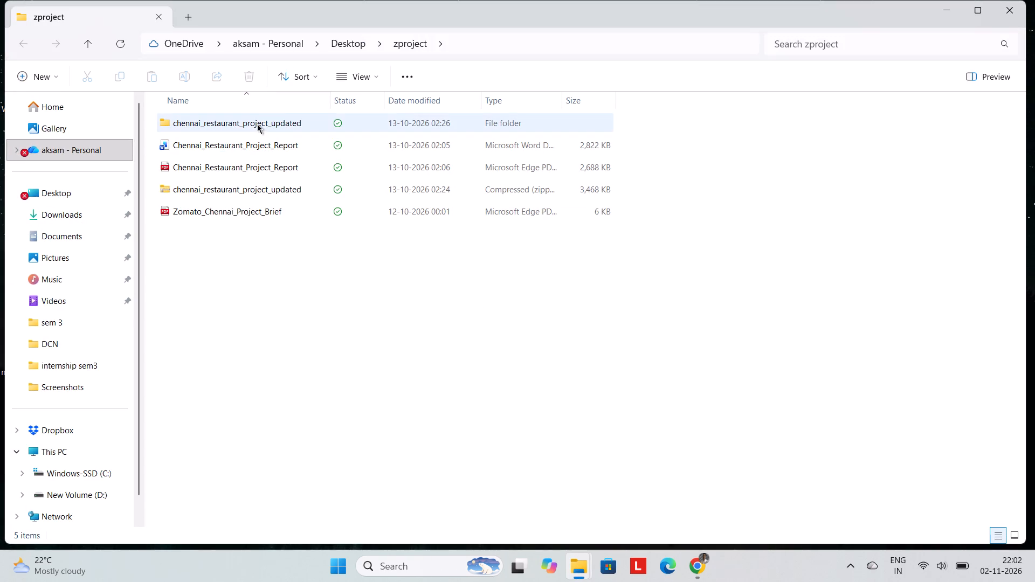
{"action": "left_click", "coordinate": [1016, 3]}
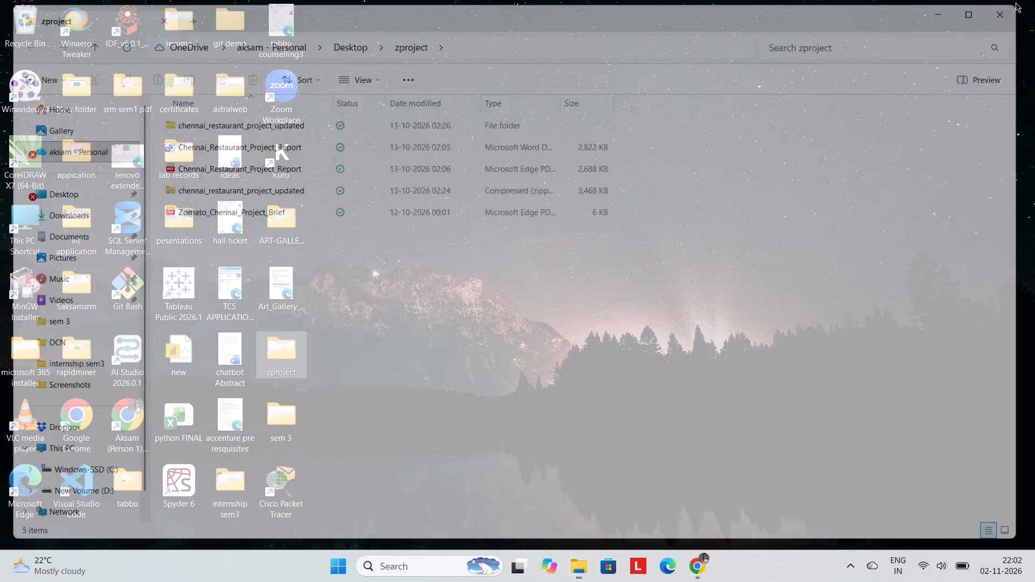
{"action": "left_click", "coordinate": [453, 366]}
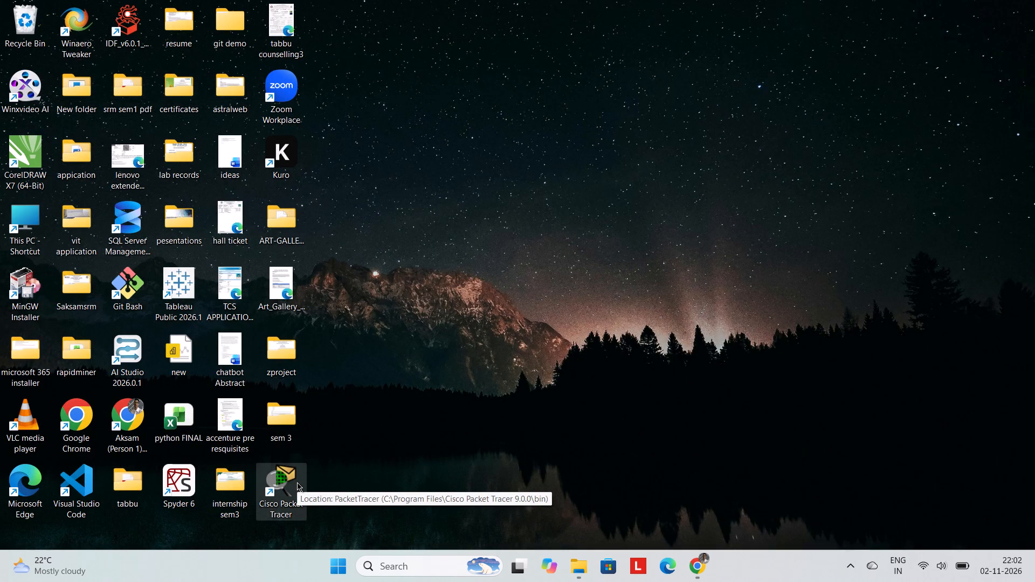
Permanently delete the python FINAL Excel file from the desktop.
{"action": "left_click", "coordinate": [189, 425]}
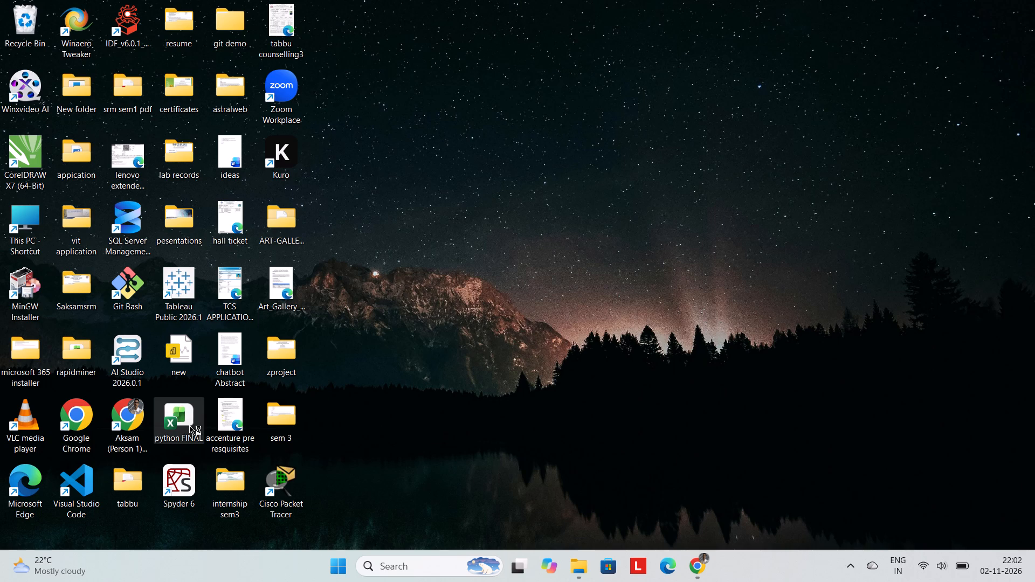
{"action": "key", "text": "shift+Delete"}
{"action": "key", "text": "Return"}
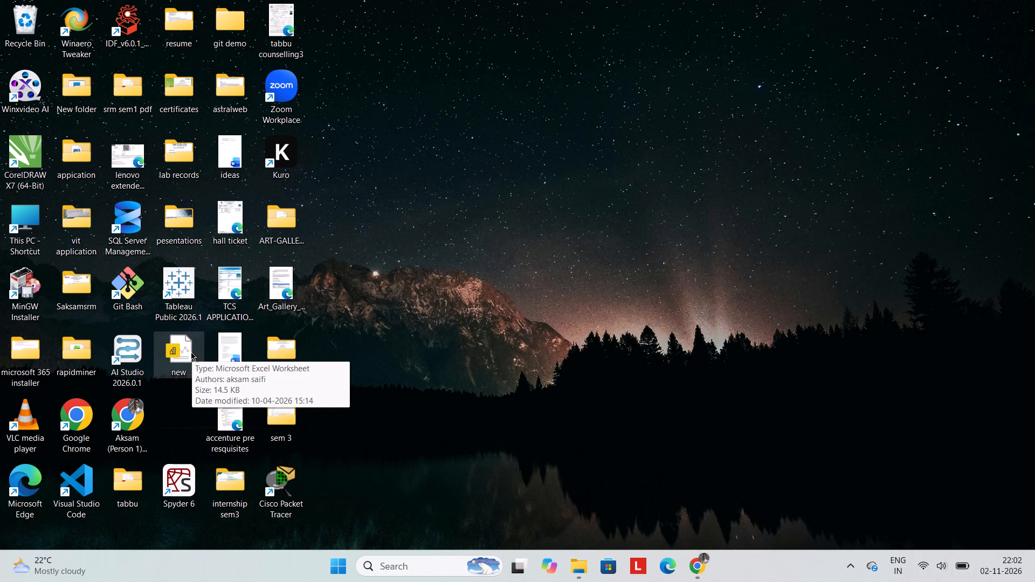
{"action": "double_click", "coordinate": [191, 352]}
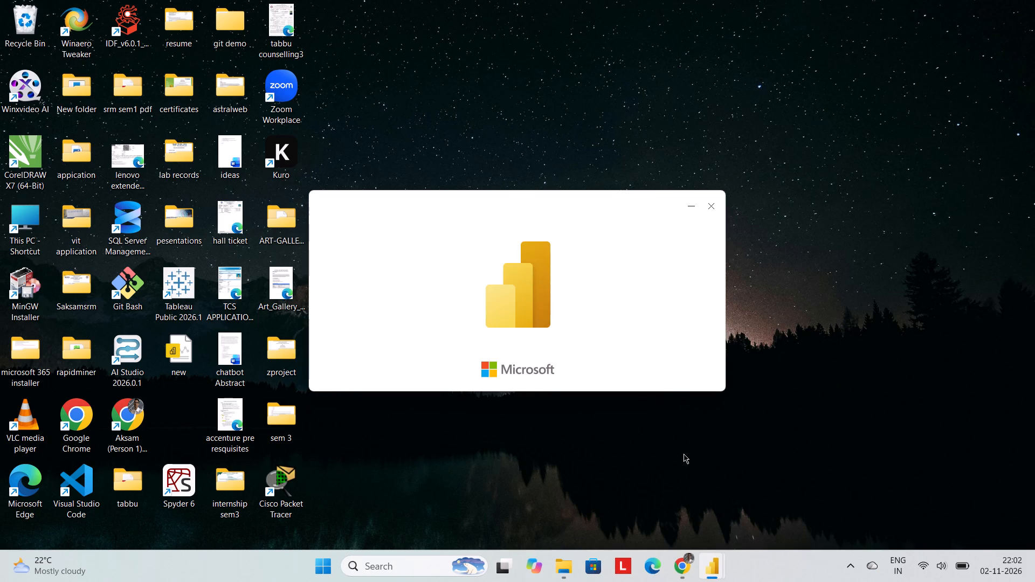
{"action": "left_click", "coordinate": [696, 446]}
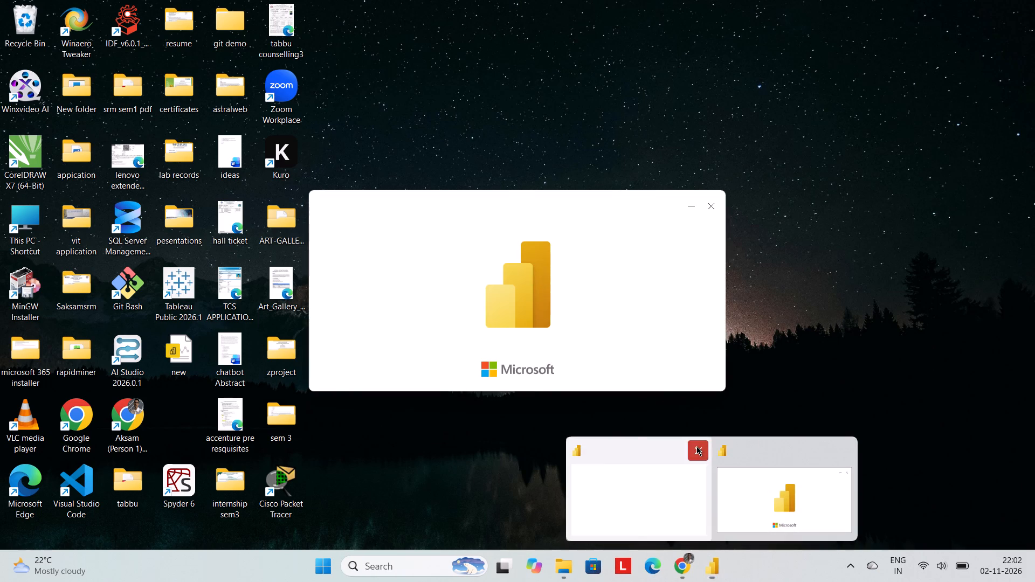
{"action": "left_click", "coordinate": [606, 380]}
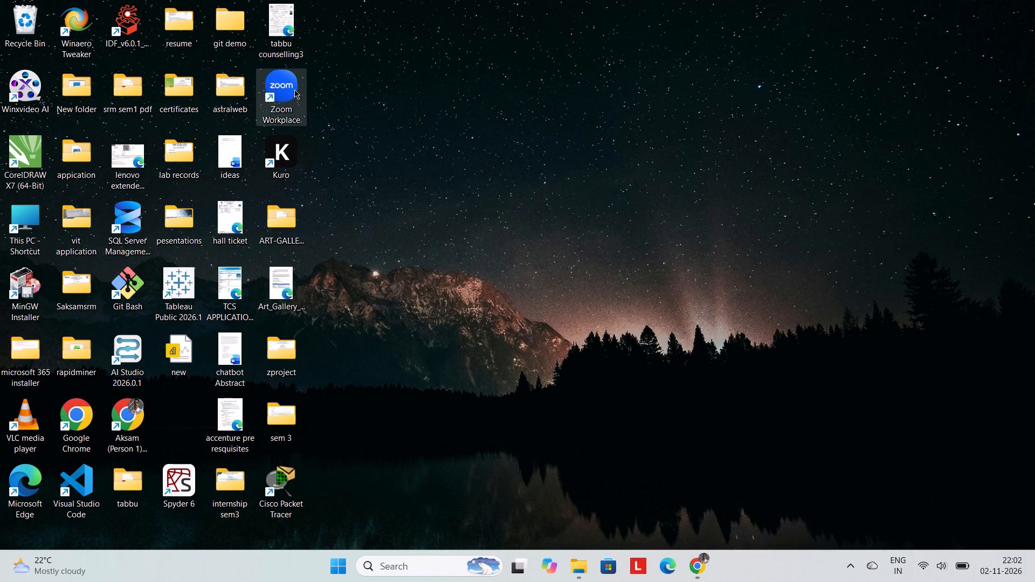
Permanently delete the tabbu counselling3 PDF from the desktop.
{"action": "left_click", "coordinate": [295, 39]}
{"action": "key", "text": "shift+Delete"}
{"action": "key", "text": "Return"}
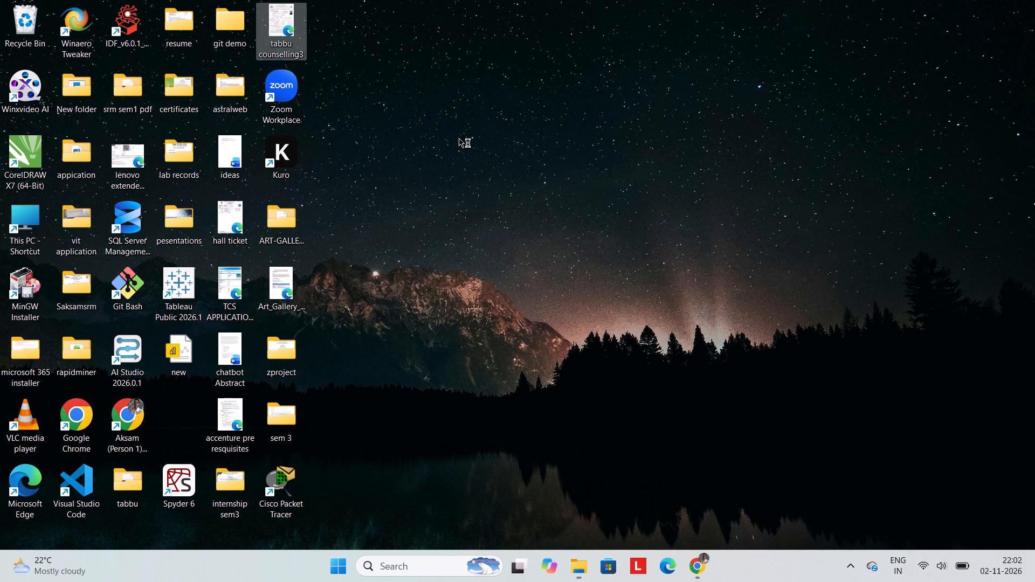
Fill the desktop gaps by moving Zoom Workplace above Kuro beside git demo and Cisco Packet Tracer between new and Spyder 6.
{"action": "left_click_drag", "start_coordinate": [290, 99], "coordinate": [290, 100]}
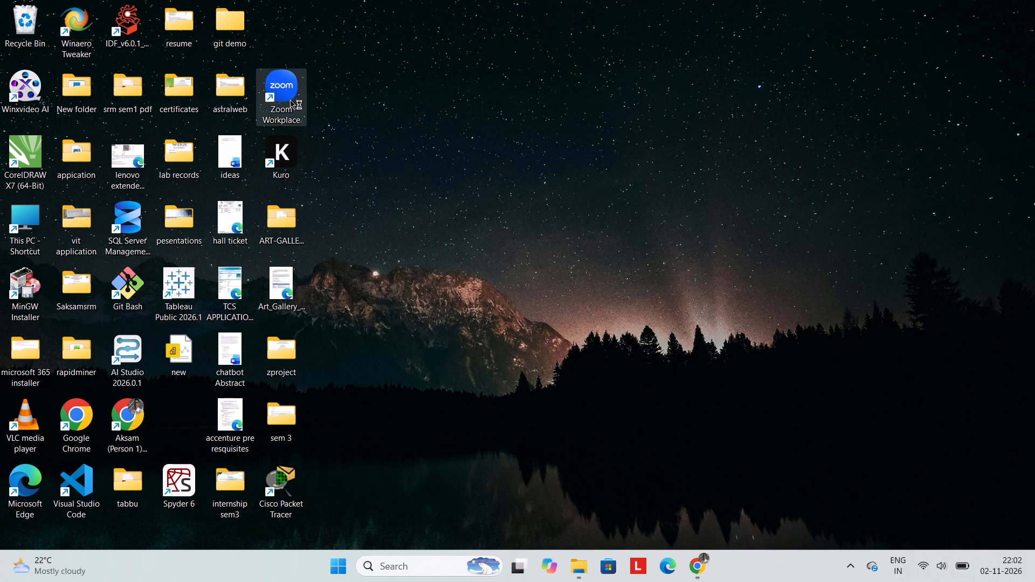
{"action": "left_click_drag", "start_coordinate": [290, 100], "coordinate": [285, 42]}
{"action": "left_click_drag", "start_coordinate": [276, 509], "coordinate": [181, 459]}
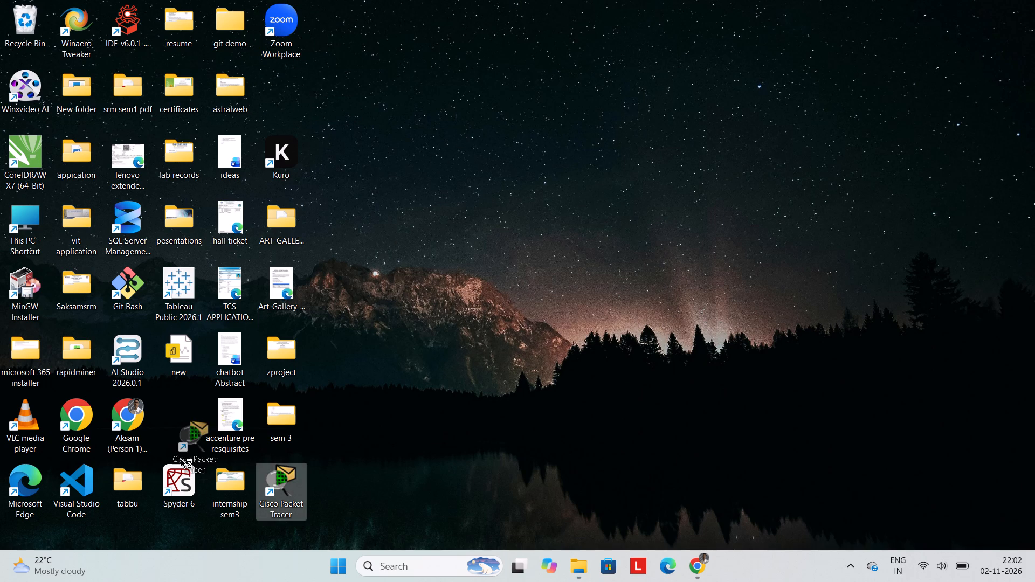
{"action": "left_click_drag", "start_coordinate": [181, 459], "coordinate": [167, 439]}
{"action": "left_click", "coordinate": [370, 525]}
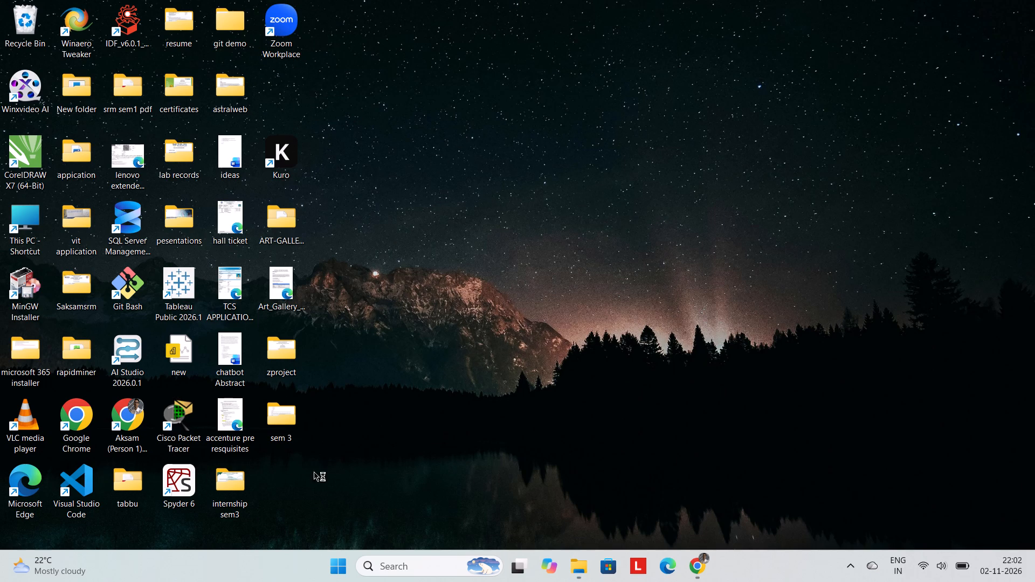
Permanently delete the chatbot Abstract, accenture pre resquisites, TCS APPLICATION FORM and hall ticket files from the desktop.
{"action": "left_click", "coordinate": [238, 352]}
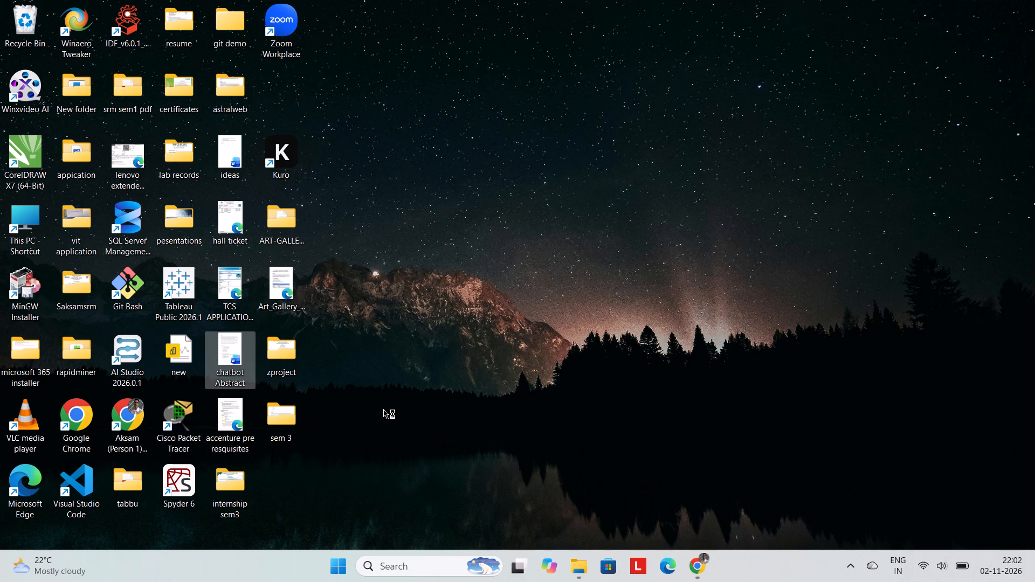
{"action": "key", "text": "shift+Delete"}
{"action": "key", "text": "Return"}
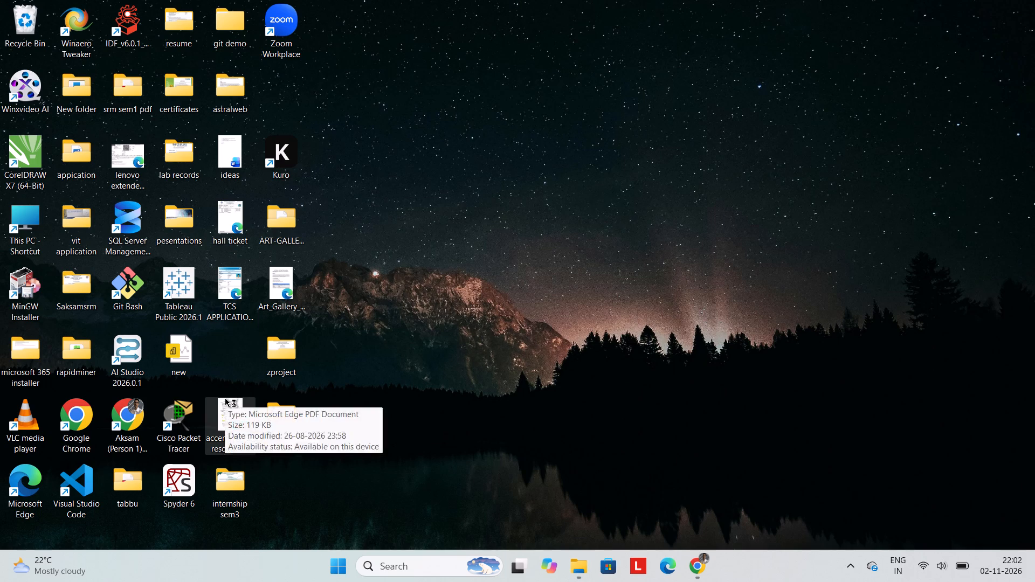
{"action": "left_click", "coordinate": [225, 398]}
{"action": "key", "text": "shift+Delete"}
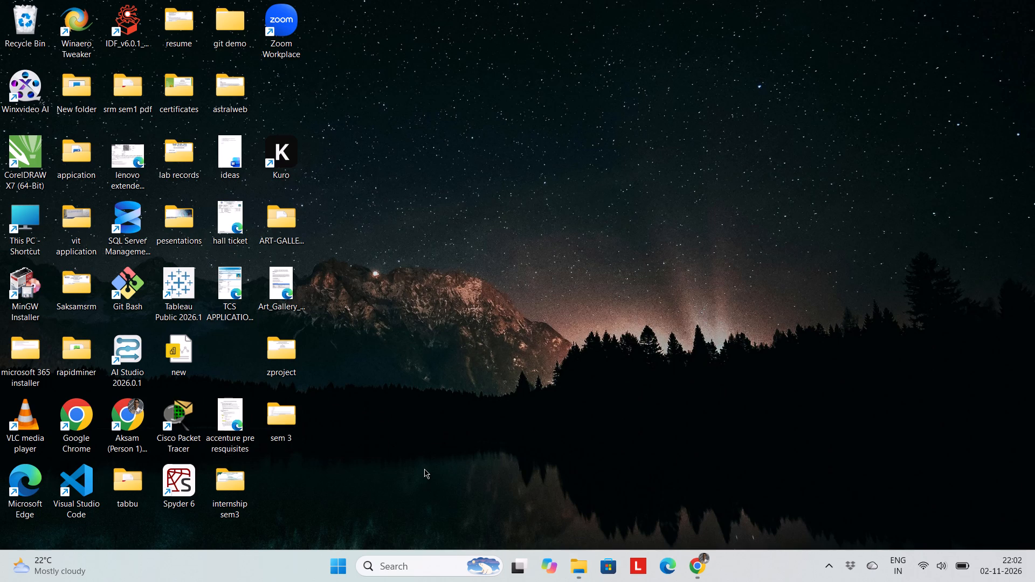
{"action": "key", "text": "Return"}
{"action": "left_click", "coordinate": [224, 280]}
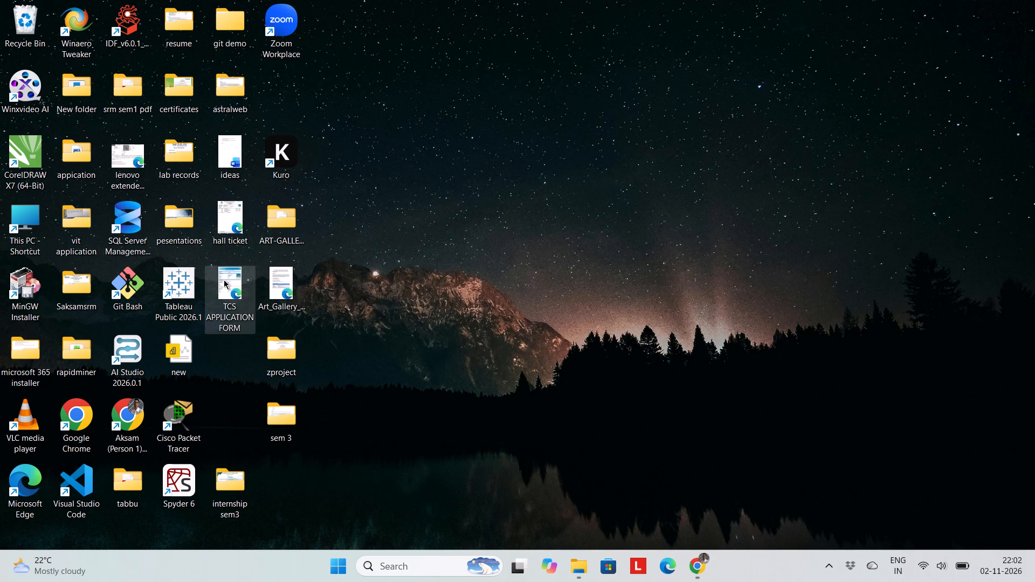
{"action": "left_click", "coordinate": [243, 230], "text": "ctrl"}
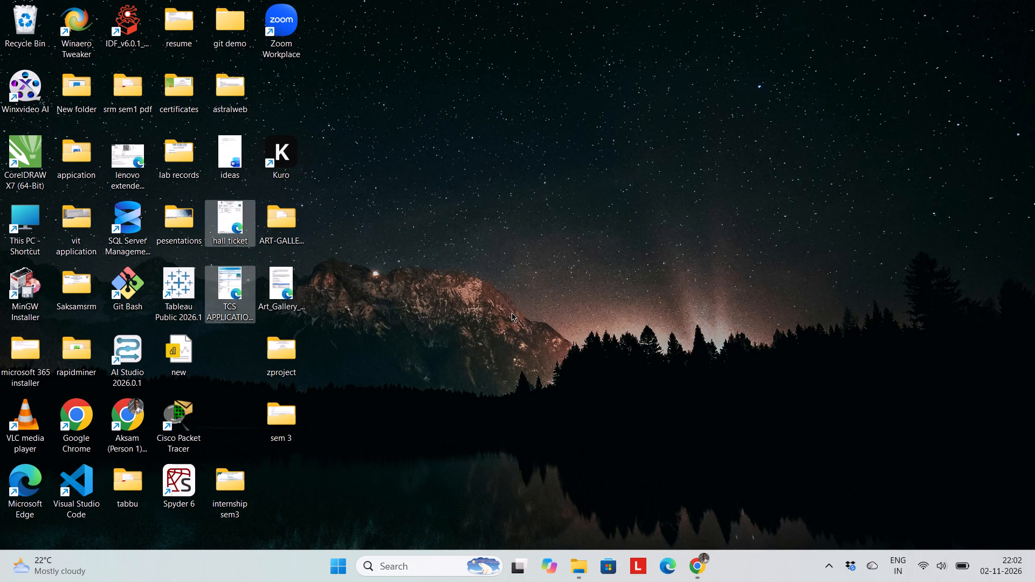
{"action": "key", "text": "shift+Delete"}
{"action": "key", "text": "Return"}
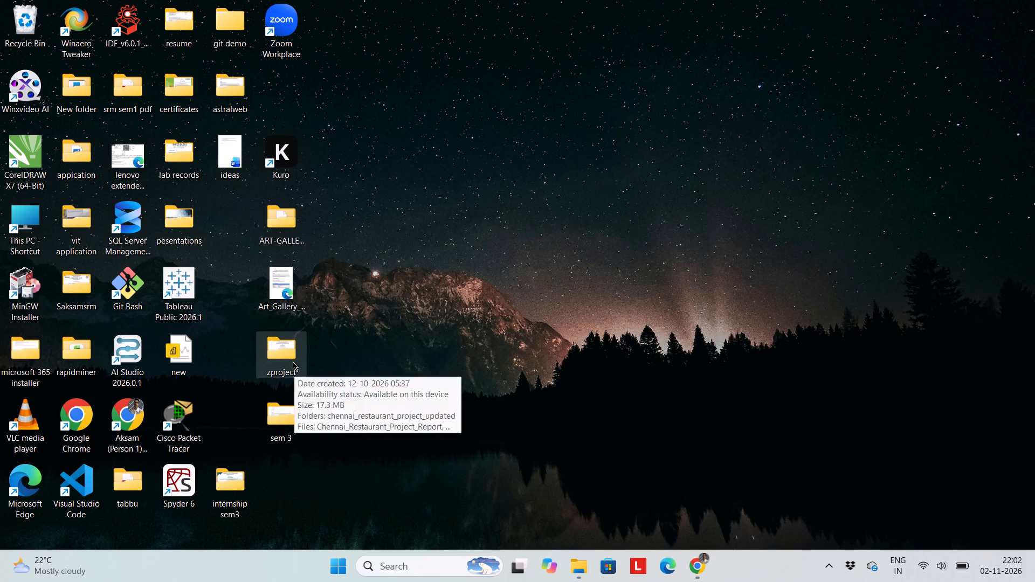
Move the zproject folder into the gap below ideas and the sem 3 folder directly below zproject.
{"action": "left_click_drag", "start_coordinate": [293, 362], "coordinate": [250, 230]}
{"action": "left_click_drag", "start_coordinate": [288, 428], "coordinate": [232, 301]}
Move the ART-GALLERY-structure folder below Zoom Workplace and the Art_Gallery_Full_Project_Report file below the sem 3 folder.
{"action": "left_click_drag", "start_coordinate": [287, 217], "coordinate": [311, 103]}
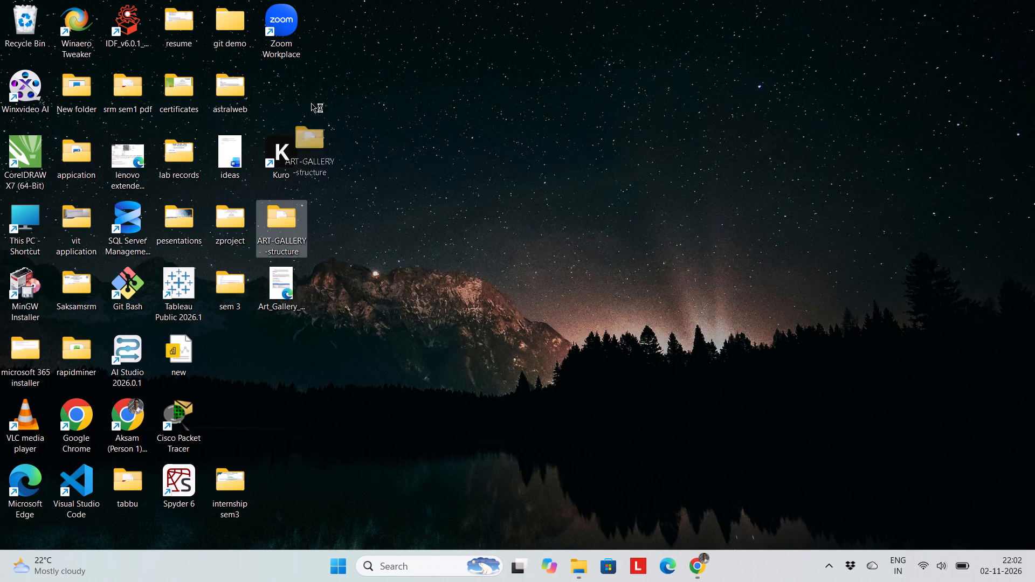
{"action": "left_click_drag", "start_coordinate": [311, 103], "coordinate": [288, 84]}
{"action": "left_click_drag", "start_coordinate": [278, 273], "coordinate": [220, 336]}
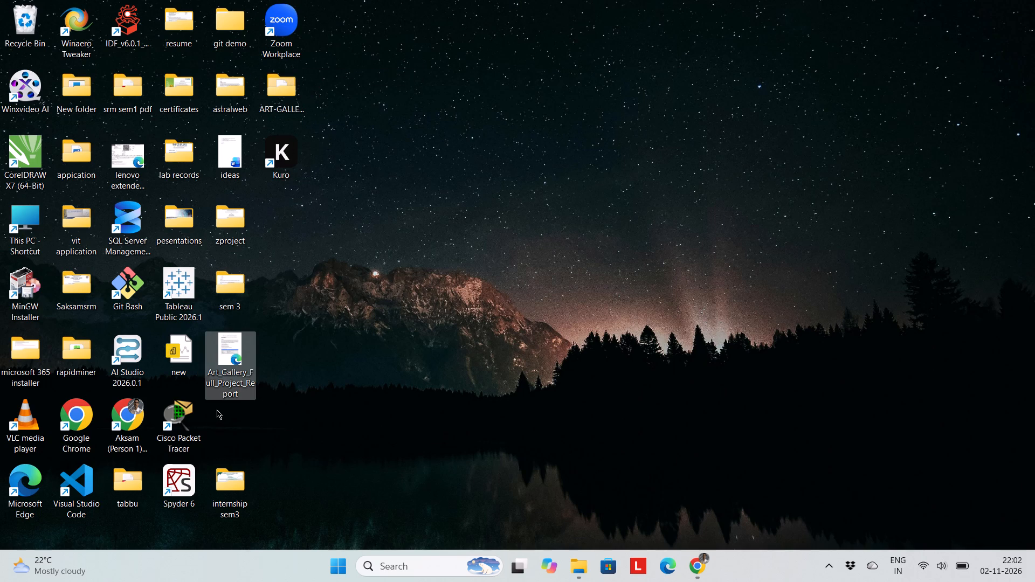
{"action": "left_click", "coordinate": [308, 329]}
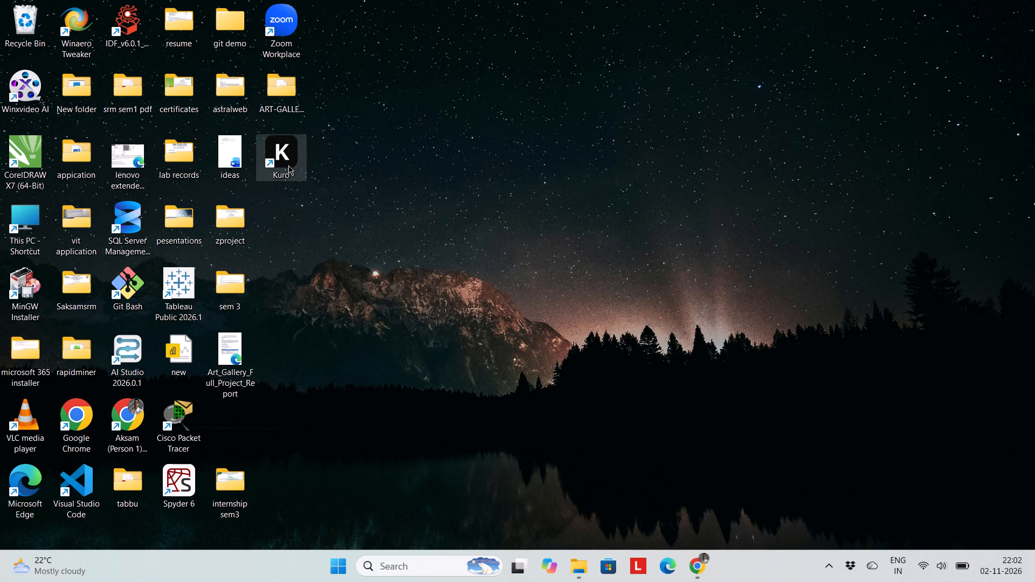
Move the Art_Gallery_Full_Project_Report file into the ART-GALLERY-structure folder.
{"action": "left_click_drag", "start_coordinate": [236, 370], "coordinate": [347, 89]}
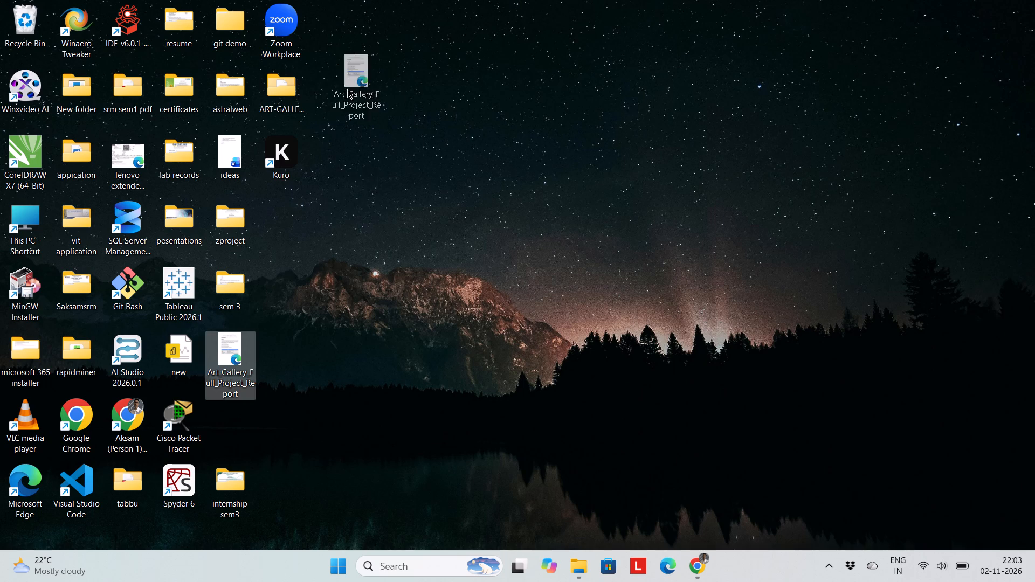
{"action": "left_click_drag", "start_coordinate": [347, 89], "coordinate": [297, 107]}
Move the ART-GALLERY-structure folder below sem 3 and the internship sem3 folder directly below it.
{"action": "left_click_drag", "start_coordinate": [286, 105], "coordinate": [236, 354]}
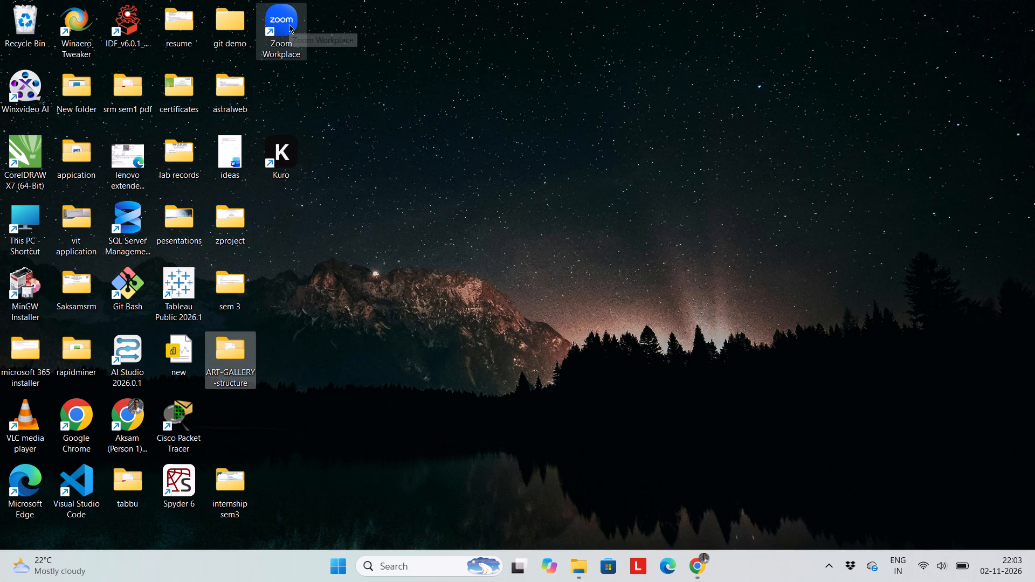
{"action": "left_click_drag", "start_coordinate": [229, 497], "coordinate": [227, 415]}
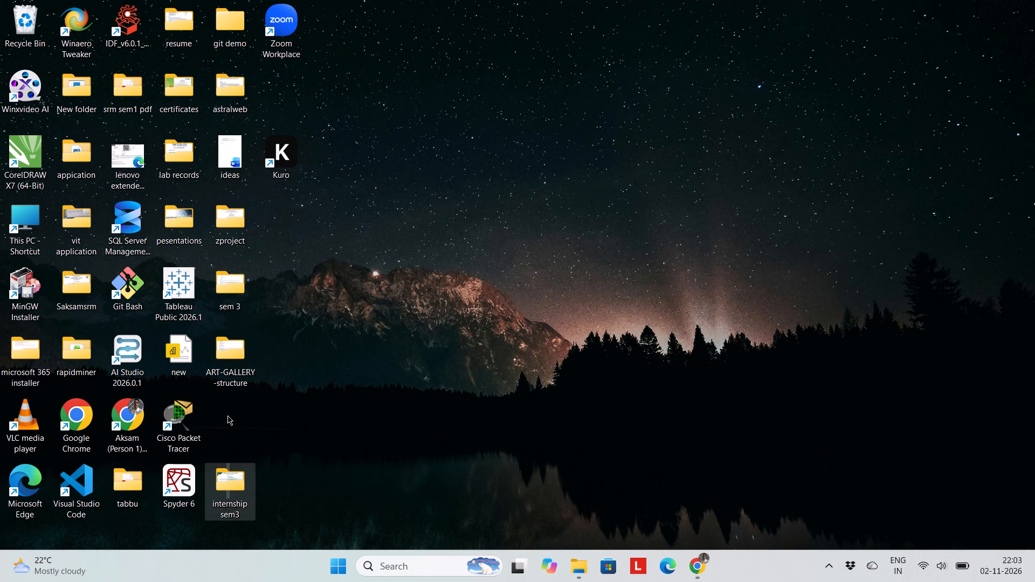
{"action": "left_click_drag", "start_coordinate": [228, 498], "coordinate": [226, 427]}
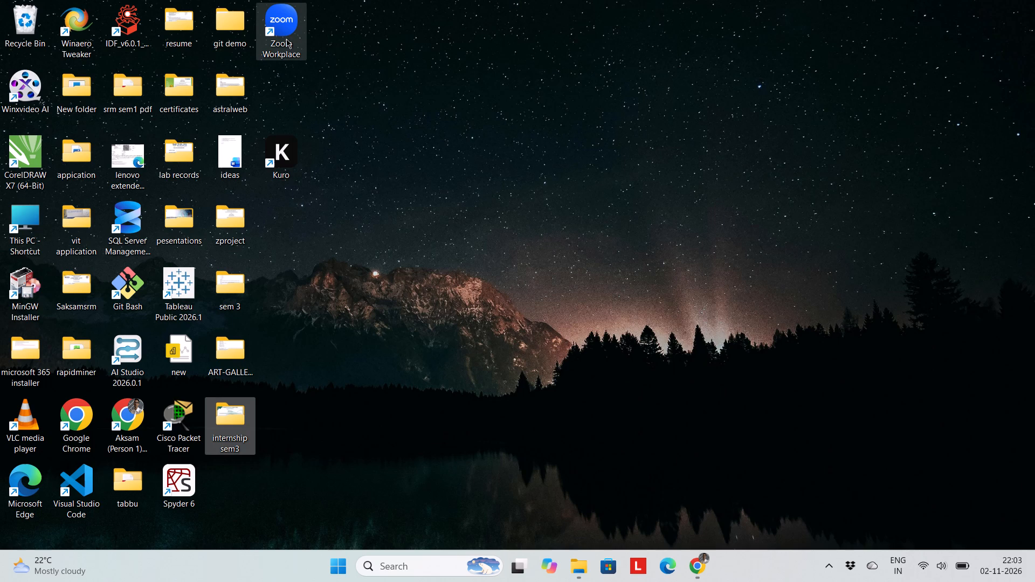
Move the Zoom Workplace shortcut below the internship sem3 folder and the Kuro shortcut to the spot beside git demo.
{"action": "left_click_drag", "start_coordinate": [286, 40], "coordinate": [243, 501]}
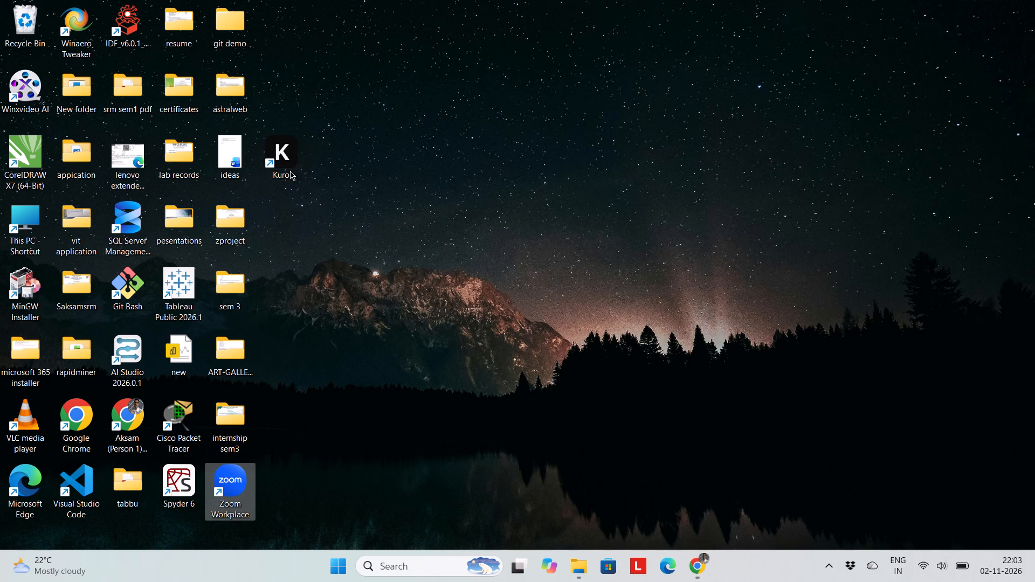
{"action": "left_click_drag", "start_coordinate": [290, 171], "coordinate": [287, 51]}
{"action": "left_click", "coordinate": [345, 165]}
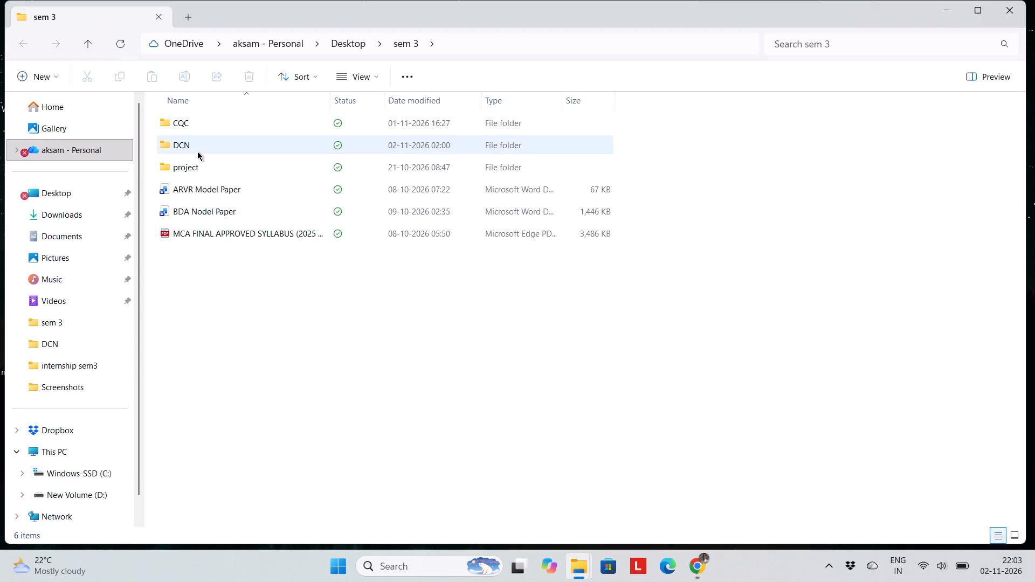
{"action": "double_click", "coordinate": [189, 128]}
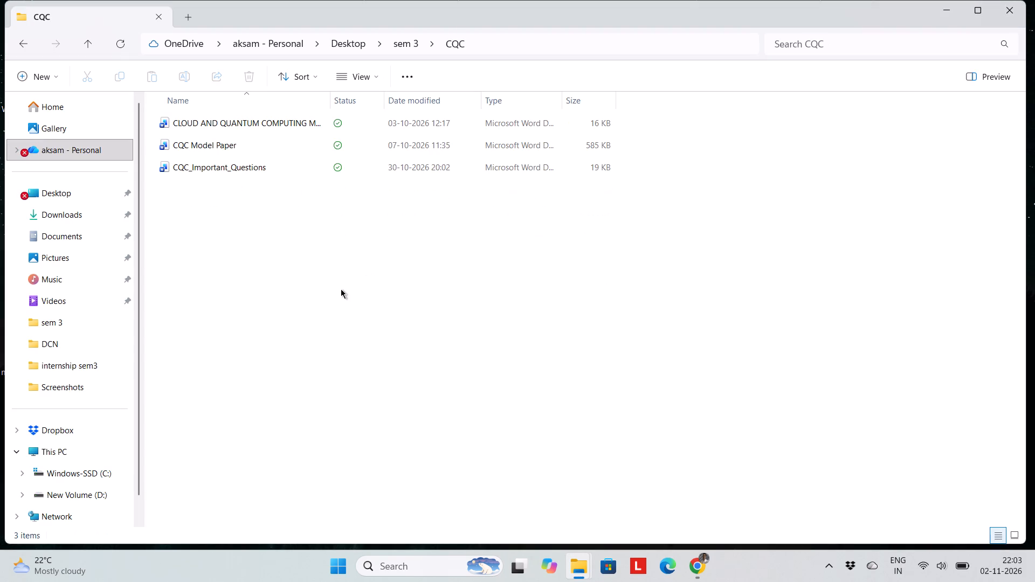
{"action": "double_click", "coordinate": [258, 171]}
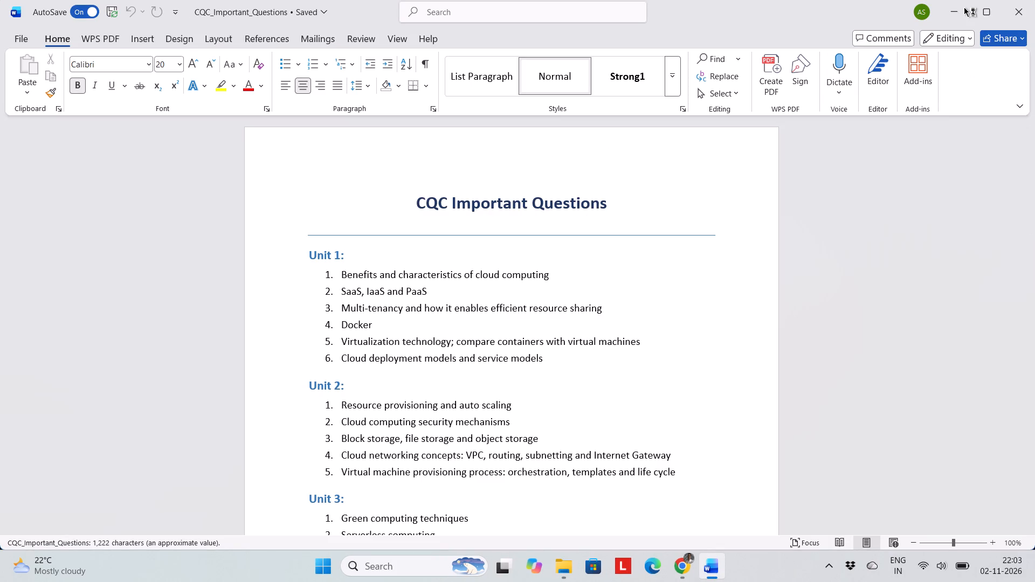
{"action": "left_click", "coordinate": [955, 9]}
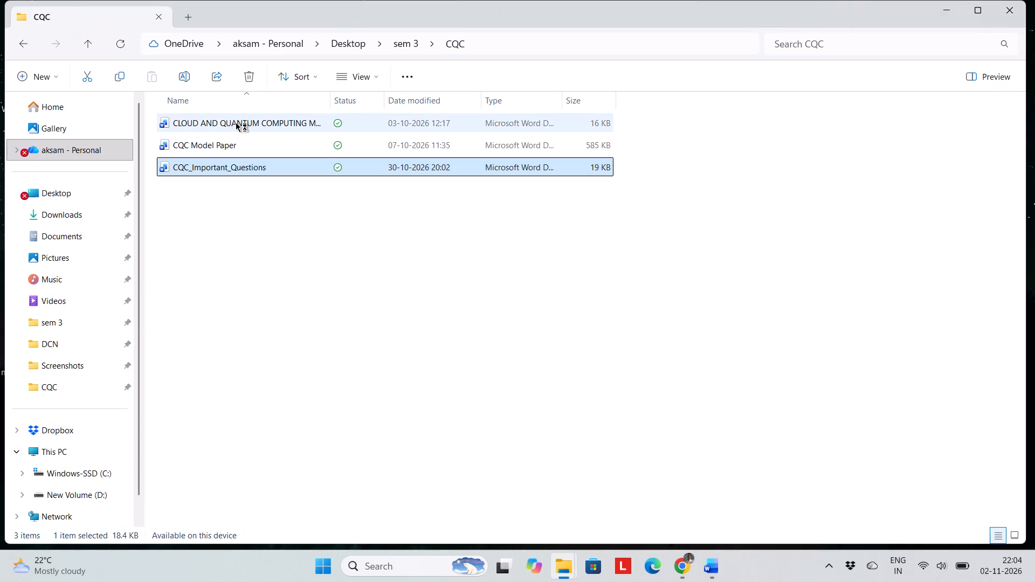
Examine the unit questions in the CLOUD AND QUANTUM COMPUTING MODEL IMP document, close it, and return to the CQC folder.
{"action": "double_click", "coordinate": [236, 122]}
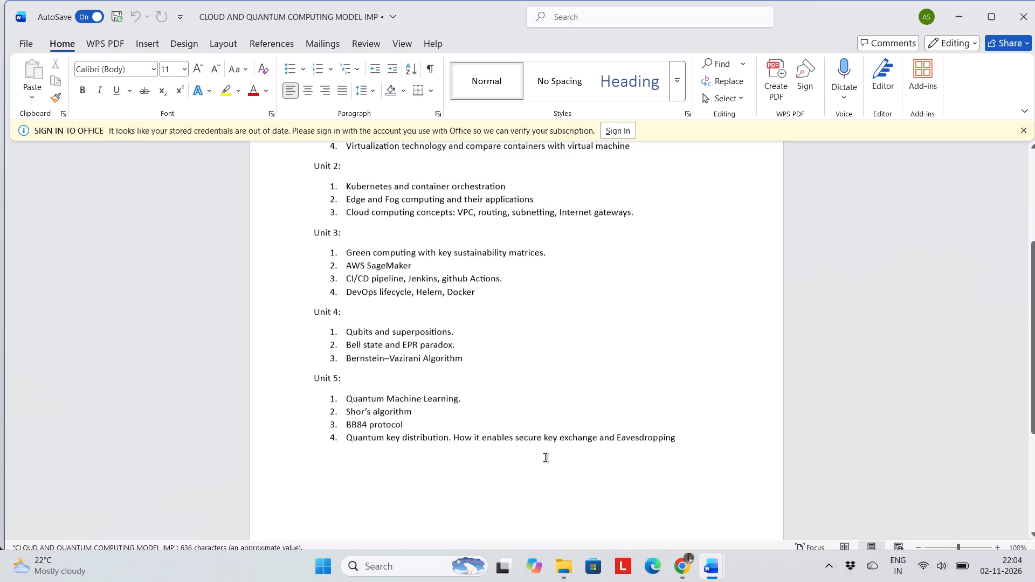
{"action": "scroll", "coordinate": [545, 452], "scroll_direction": "down", "scroll_amount": 1}
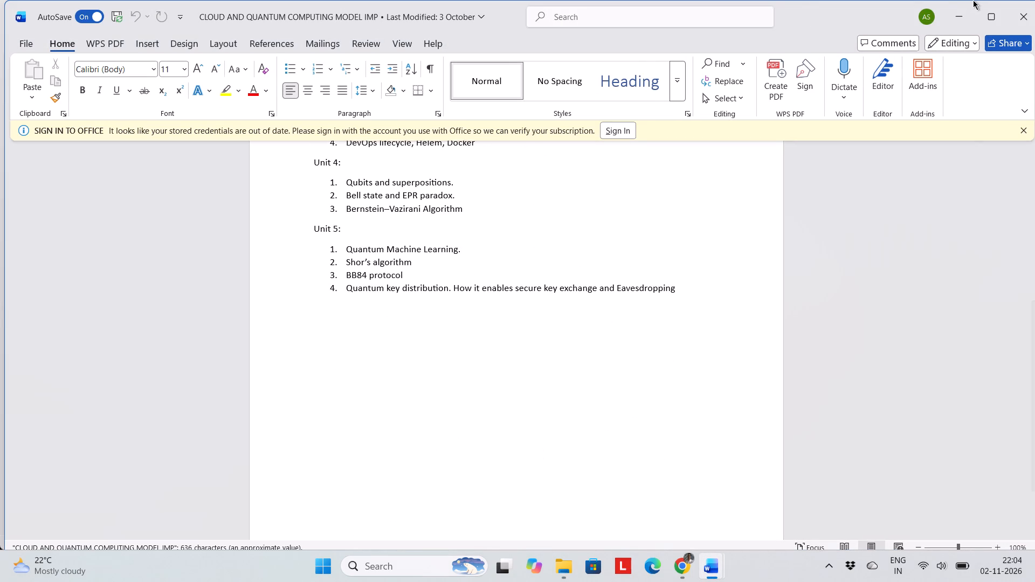
{"action": "left_click", "coordinate": [1024, 8]}
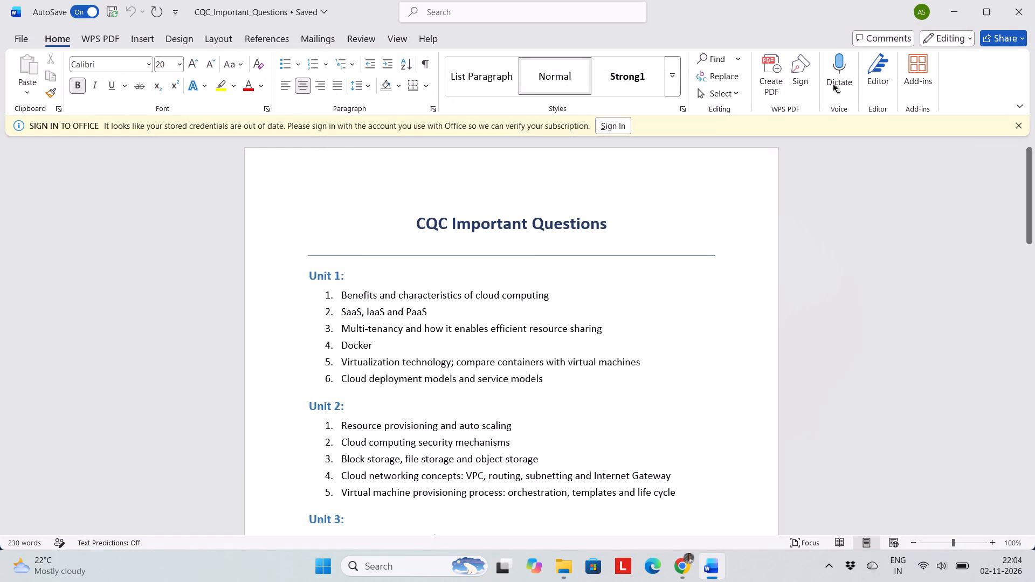
{"action": "left_click", "coordinate": [958, 15]}
Open the CQC Model Paper document and read through its Q1 answer on service and deployment models up to Q2.
{"action": "double_click", "coordinate": [199, 147]}
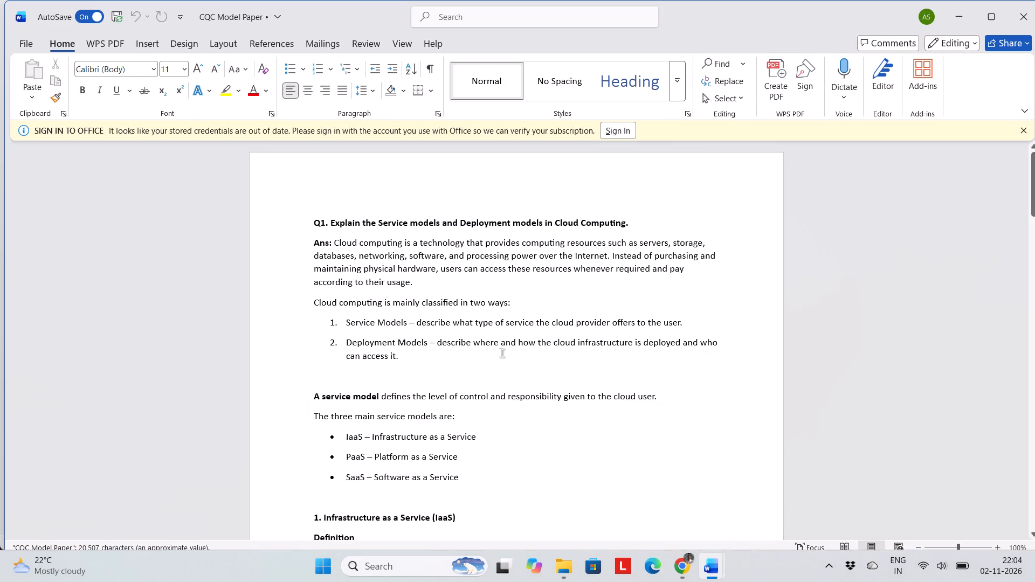
{"action": "scroll", "coordinate": [501, 353], "scroll_direction": "down", "scroll_amount": 2}
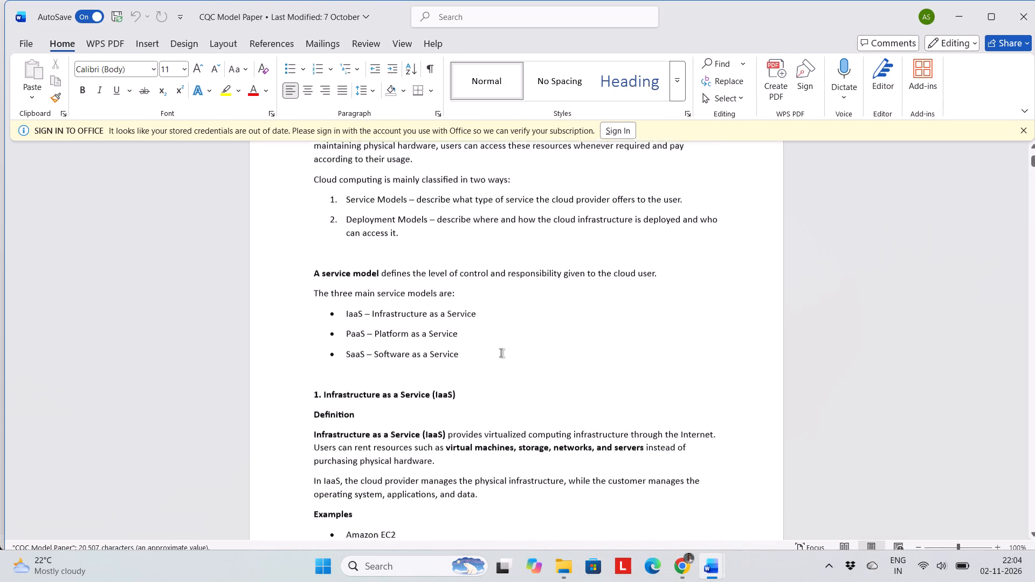
{"action": "scroll", "coordinate": [501, 353], "scroll_direction": "down", "scroll_amount": 6}
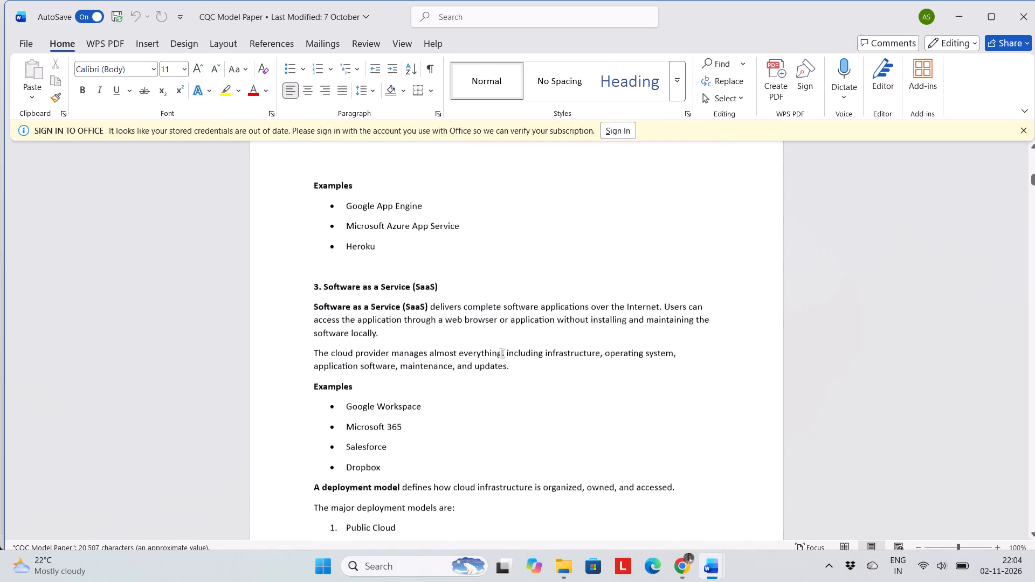
{"action": "scroll", "coordinate": [501, 353], "scroll_direction": "down", "scroll_amount": 6}
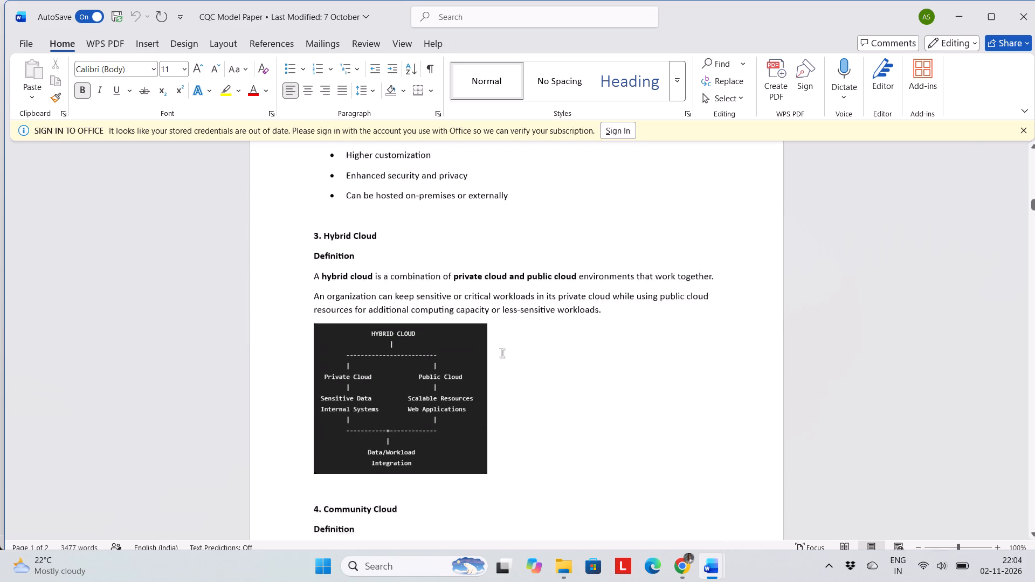
{"action": "scroll", "coordinate": [501, 353], "scroll_direction": "down", "scroll_amount": 1}
{"action": "scroll", "coordinate": [509, 288], "scroll_direction": "up", "scroll_amount": 2}
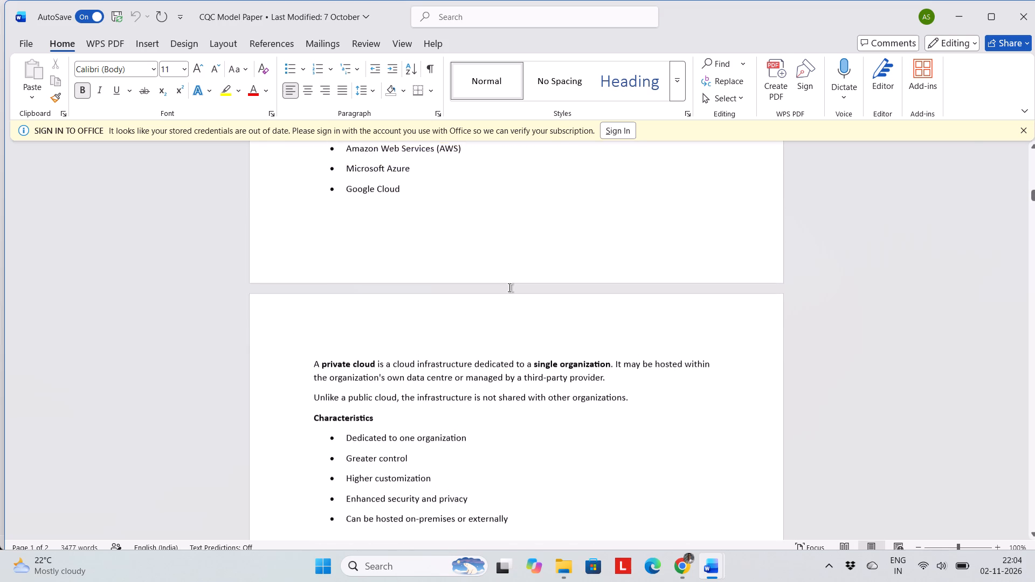
{"action": "scroll", "coordinate": [509, 288], "scroll_direction": "up", "scroll_amount": 2}
{"action": "scroll", "coordinate": [509, 288], "scroll_direction": "down", "scroll_amount": 1}
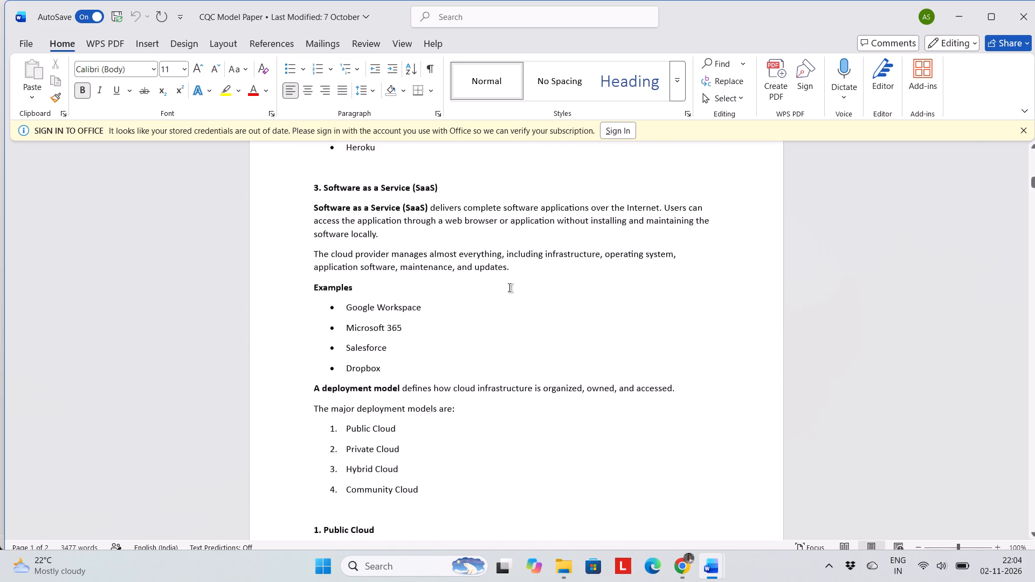
{"action": "scroll", "coordinate": [509, 288], "scroll_direction": "down", "scroll_amount": 1}
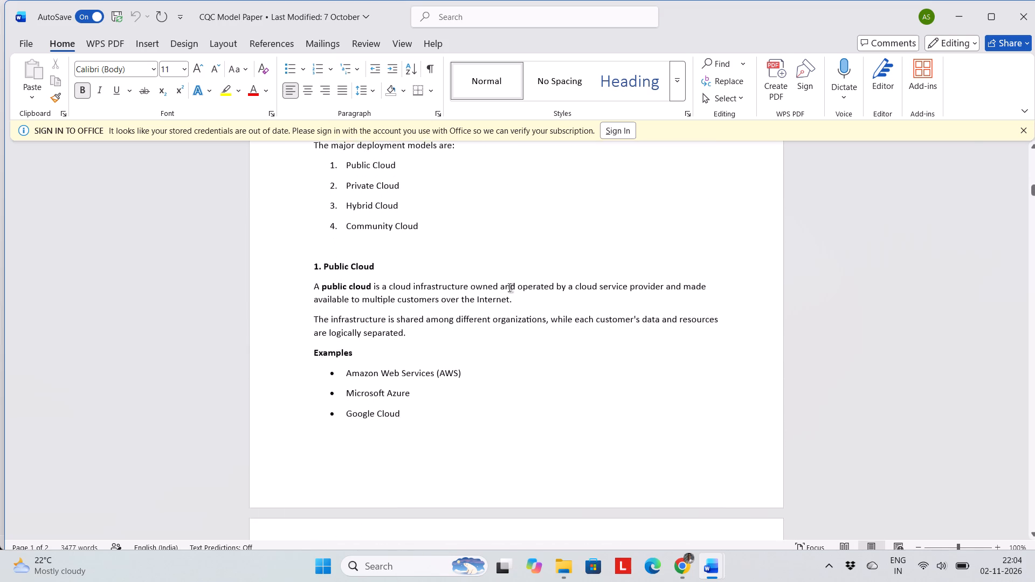
{"action": "scroll", "coordinate": [509, 288], "scroll_direction": "down", "scroll_amount": 3}
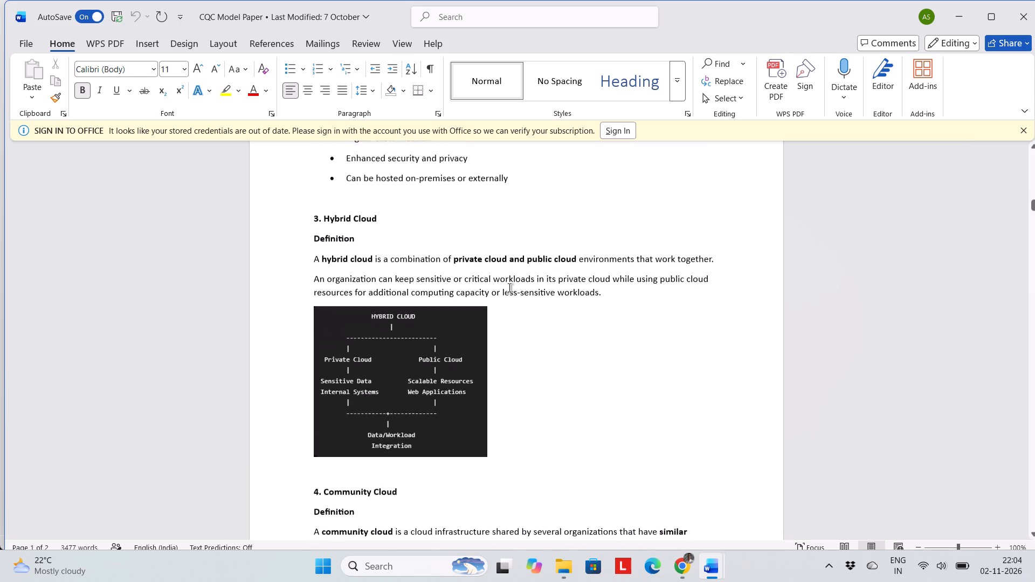
{"action": "scroll", "coordinate": [509, 288], "scroll_direction": "down", "scroll_amount": 3}
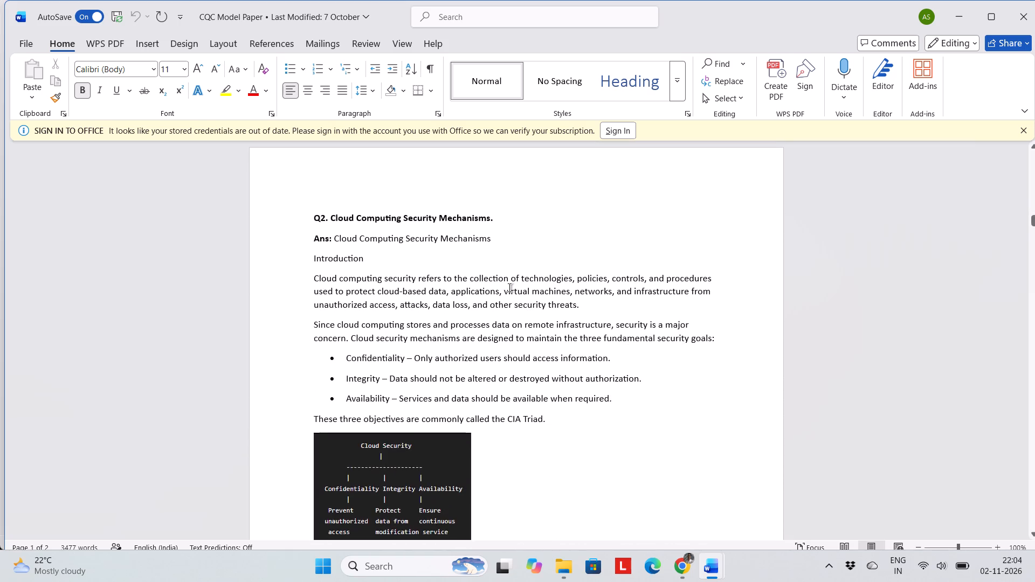
{"action": "scroll", "coordinate": [509, 288], "scroll_direction": "up", "scroll_amount": 8}
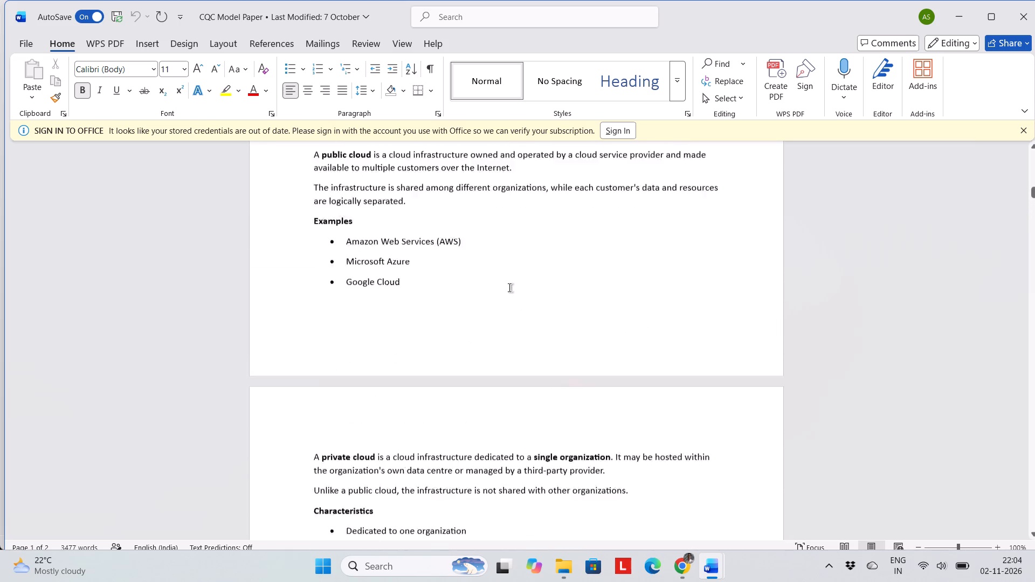
{"action": "scroll", "coordinate": [509, 288], "scroll_direction": "up", "scroll_amount": 6}
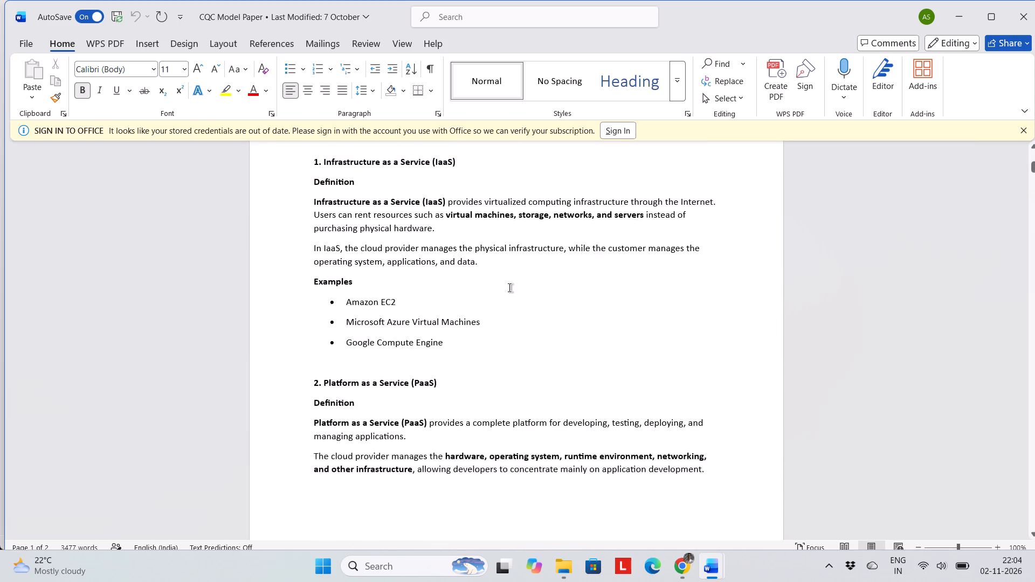
{"action": "scroll", "coordinate": [509, 288], "scroll_direction": "up", "scroll_amount": 1}
{"action": "scroll", "coordinate": [509, 288], "scroll_direction": "down", "scroll_amount": 2}
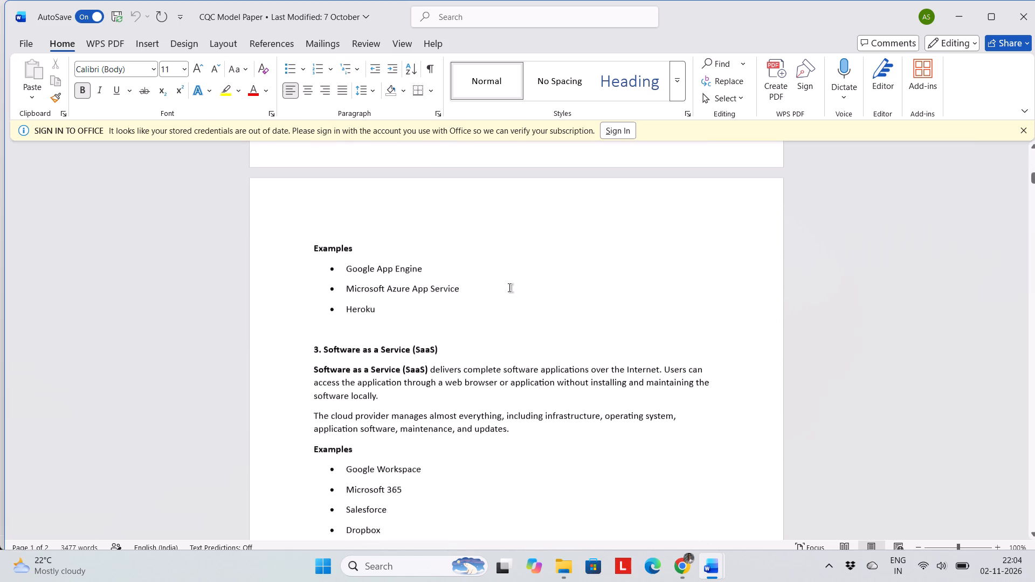
{"action": "scroll", "coordinate": [509, 288], "scroll_direction": "down", "scroll_amount": 3}
{"action": "scroll", "coordinate": [509, 288], "scroll_direction": "up", "scroll_amount": 1}
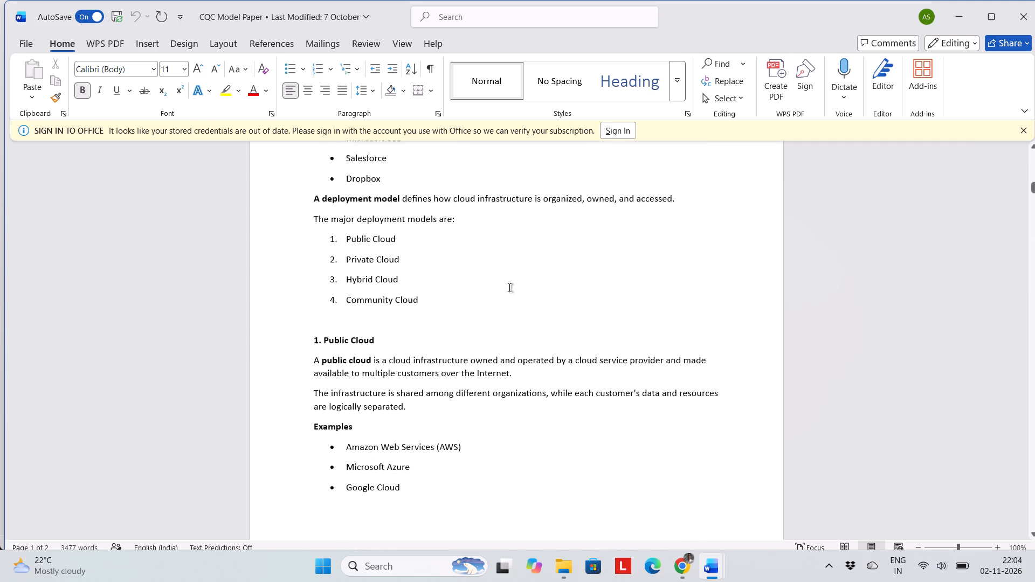
{"action": "scroll", "coordinate": [509, 288], "scroll_direction": "up", "scroll_amount": 1}
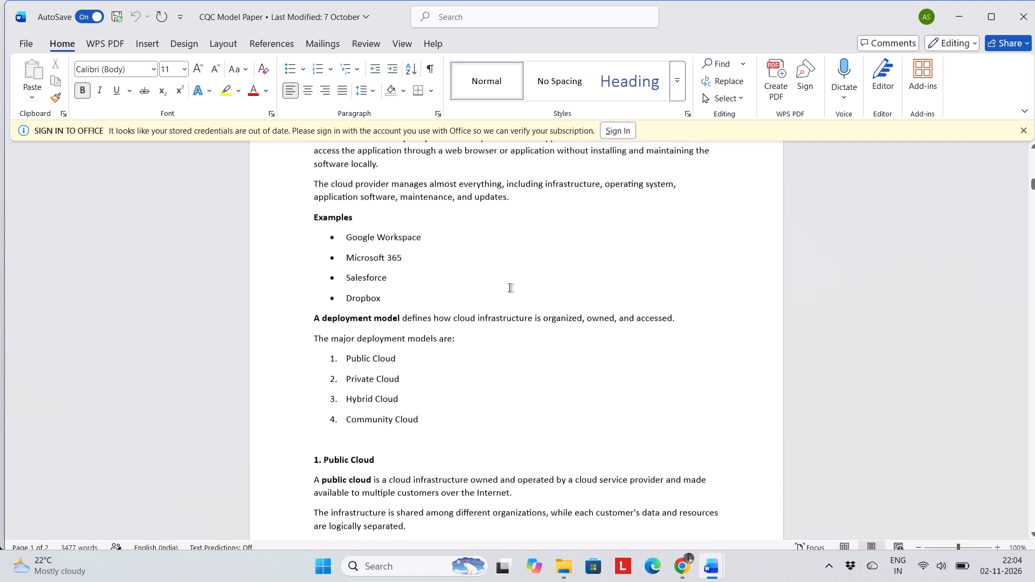
{"action": "scroll", "coordinate": [509, 288], "scroll_direction": "up", "scroll_amount": 1}
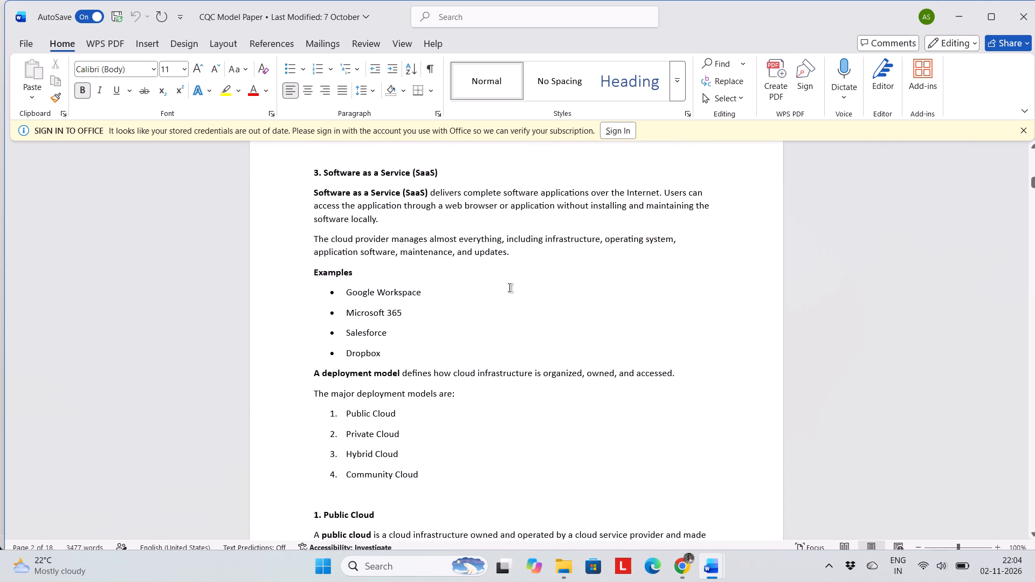
{"action": "scroll", "coordinate": [509, 288], "scroll_direction": "up", "scroll_amount": 10}
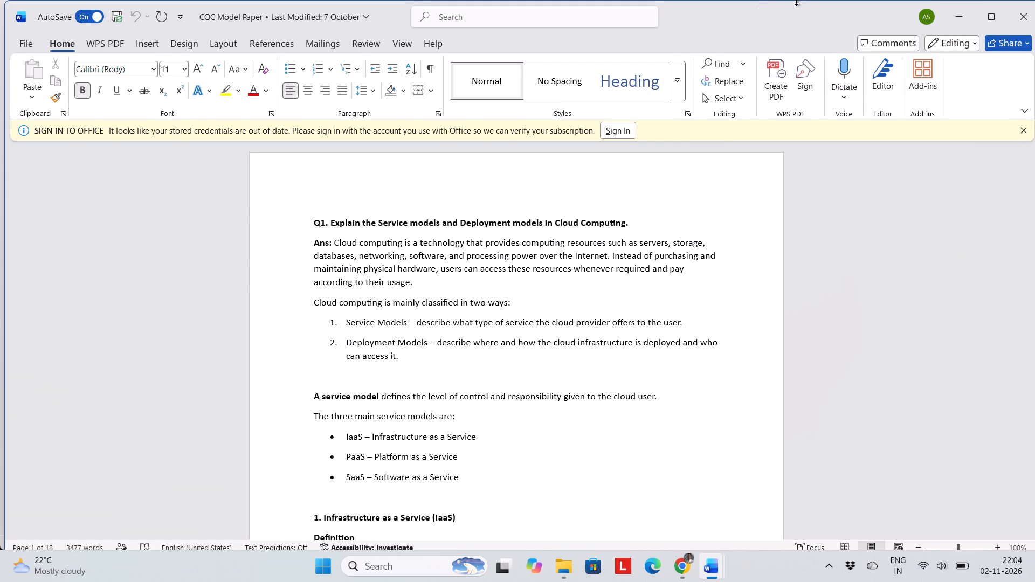
{"action": "left_click_drag", "start_coordinate": [770, 10], "coordinate": [394, 27]}
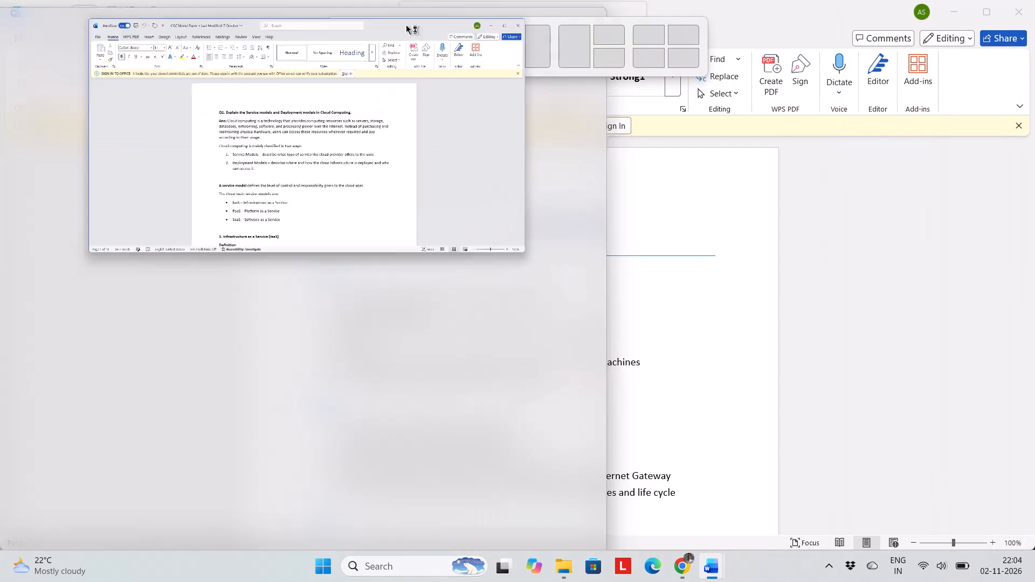
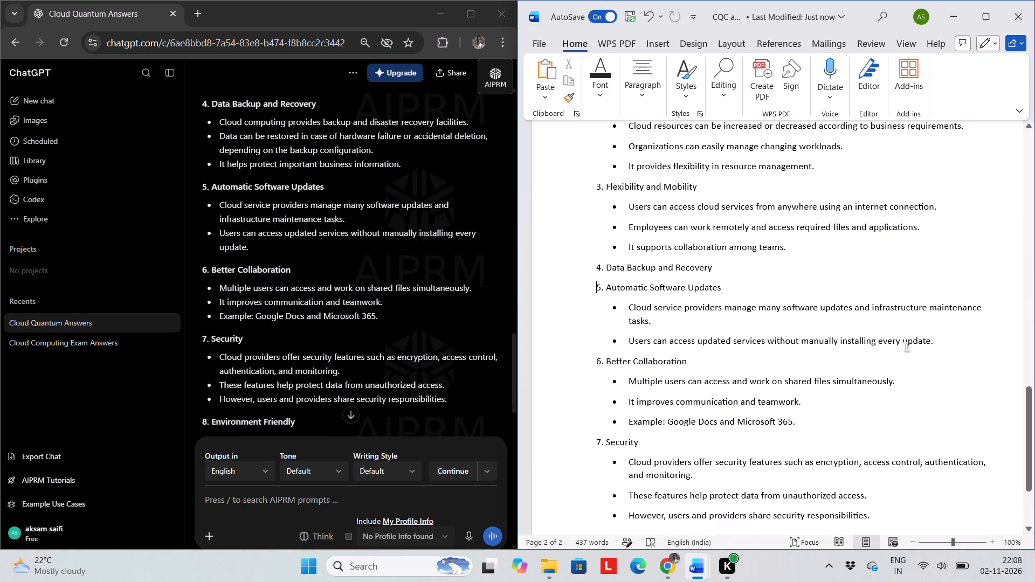
{"action": "left_click_drag", "start_coordinate": [943, 340], "coordinate": [622, 313]}
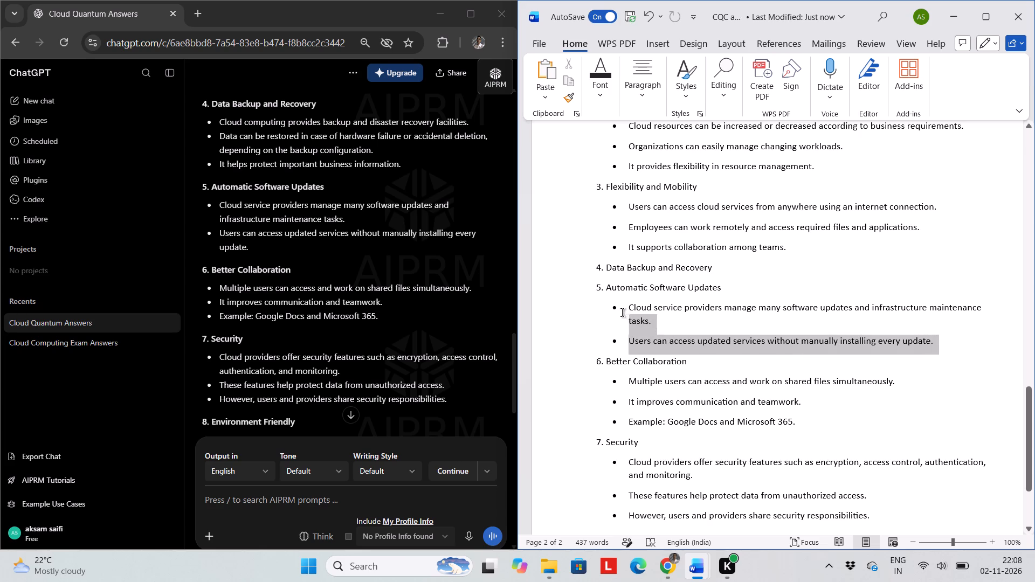
{"action": "left_click_drag", "start_coordinate": [622, 313], "coordinate": [618, 307]}
{"action": "key", "text": "BackSpace"}
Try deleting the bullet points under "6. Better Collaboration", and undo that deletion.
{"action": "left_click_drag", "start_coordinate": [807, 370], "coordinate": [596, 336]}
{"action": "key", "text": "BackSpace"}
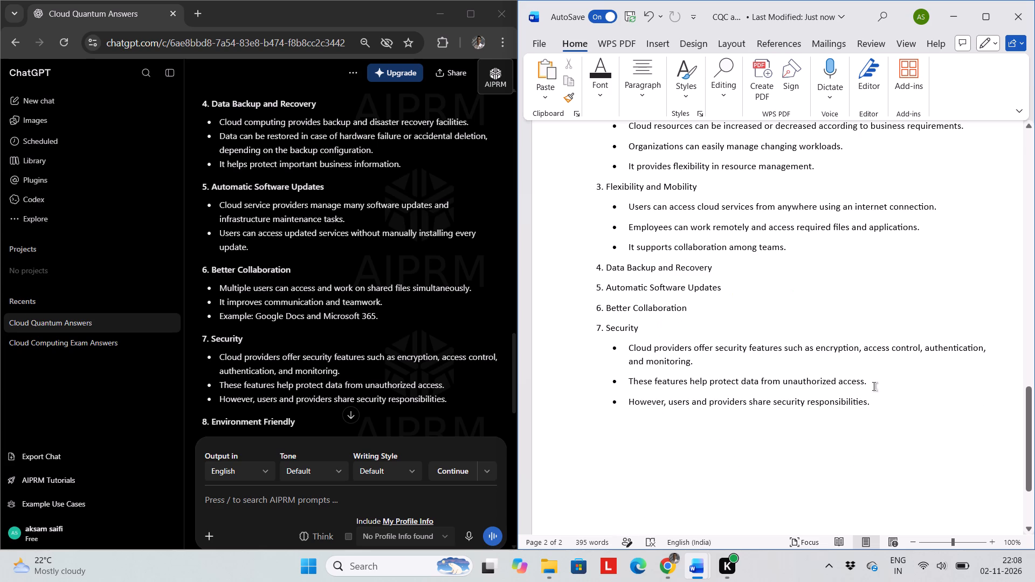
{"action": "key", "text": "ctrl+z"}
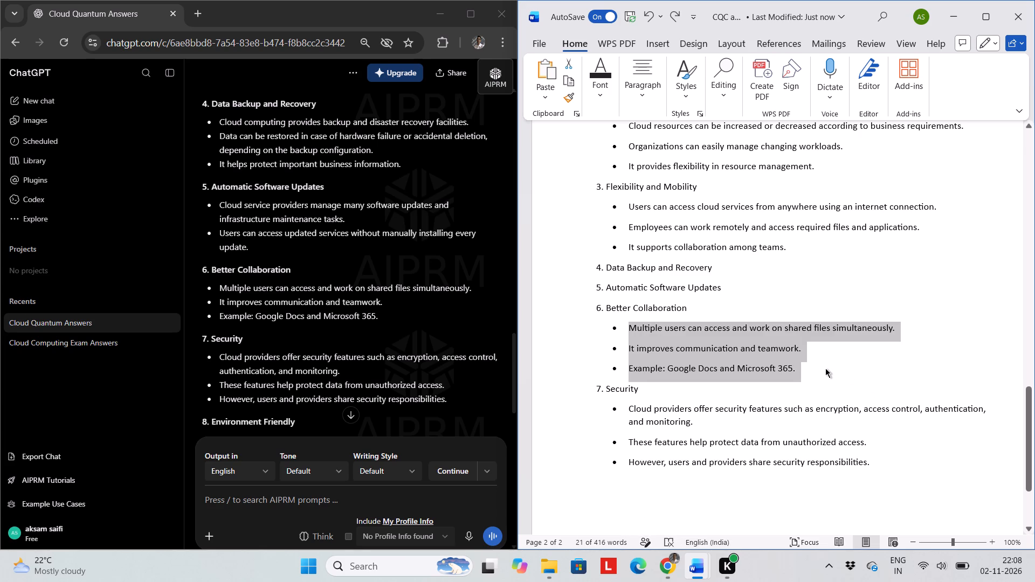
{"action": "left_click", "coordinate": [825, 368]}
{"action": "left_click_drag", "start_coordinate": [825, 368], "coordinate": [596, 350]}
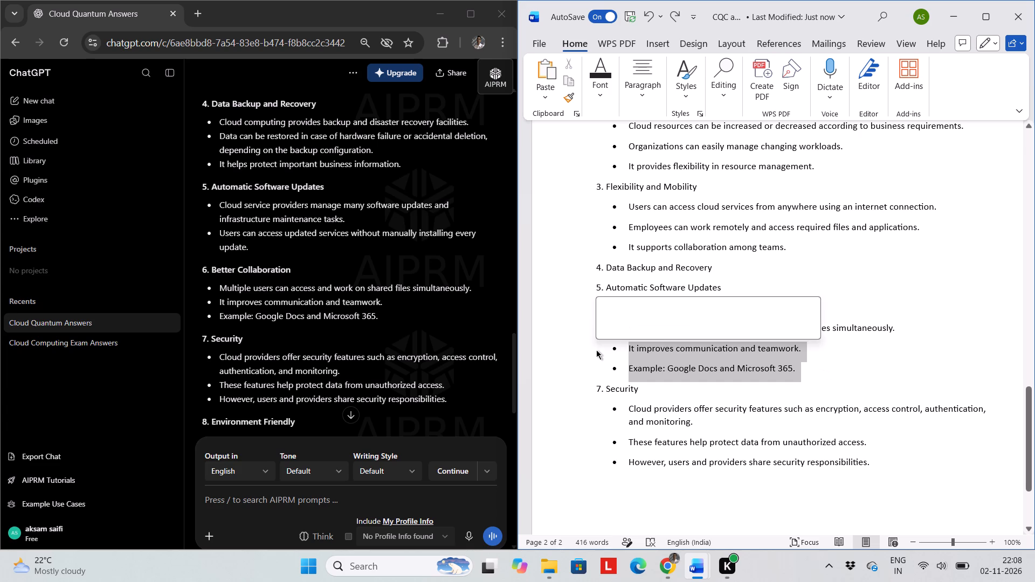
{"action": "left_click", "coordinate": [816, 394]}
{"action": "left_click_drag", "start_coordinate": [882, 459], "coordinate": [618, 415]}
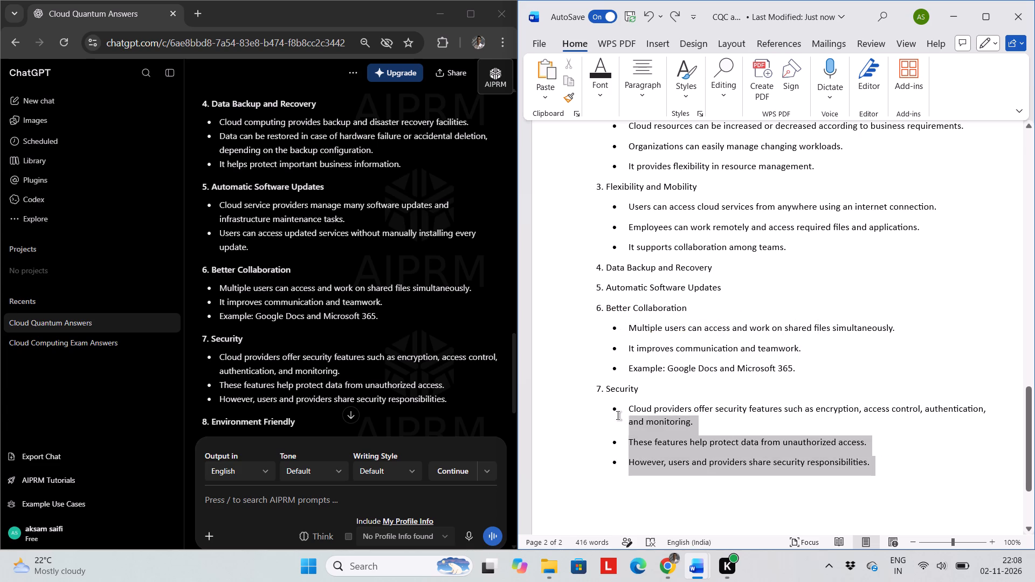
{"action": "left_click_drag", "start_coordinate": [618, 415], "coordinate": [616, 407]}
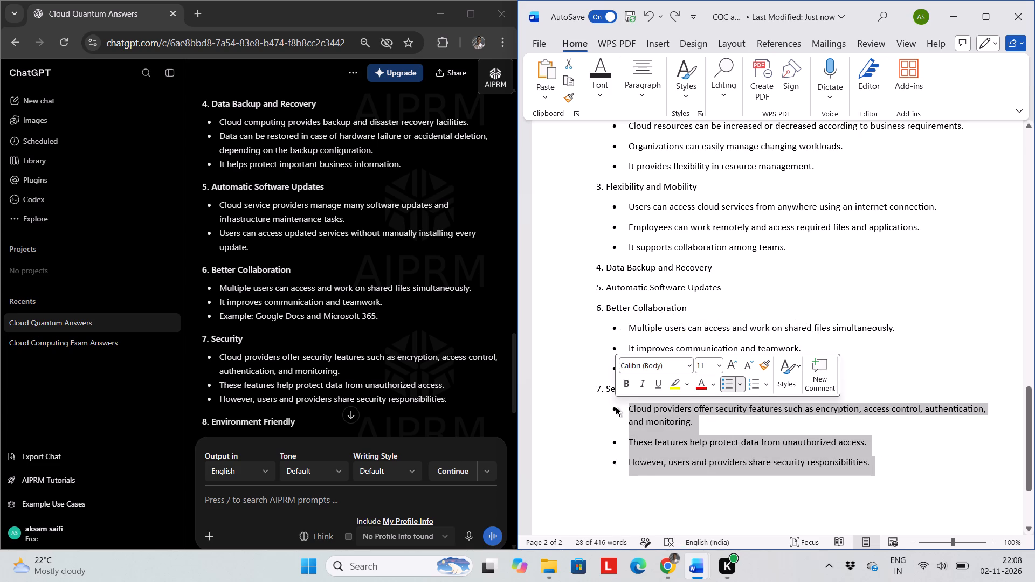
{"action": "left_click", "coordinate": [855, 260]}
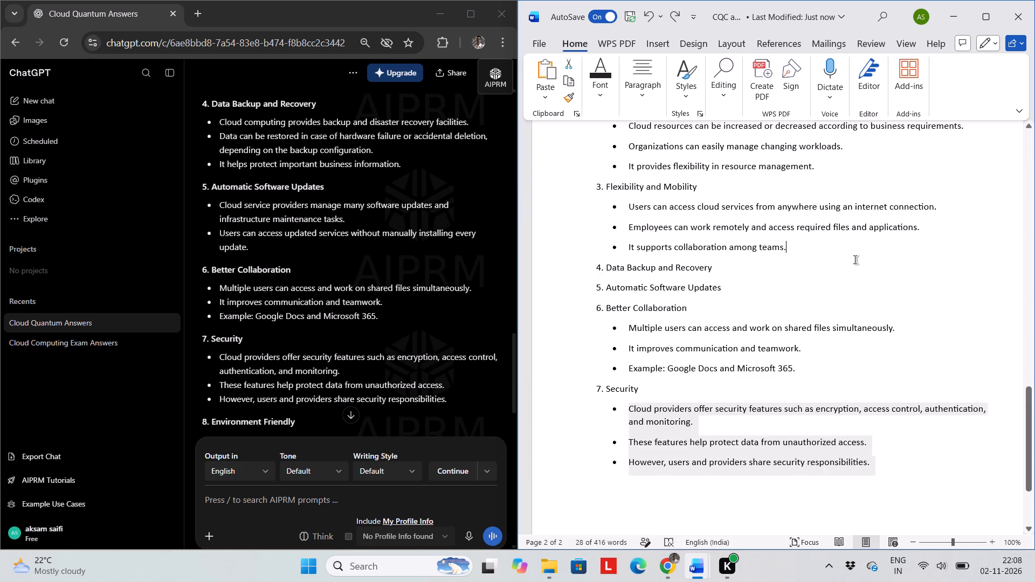
Delete the bullet points under Flexibility and Mobility, Scalability and Cost Reduction in the Benefits section, keeping only their headings.
{"action": "scroll", "coordinate": [855, 260], "scroll_direction": "up", "scroll_amount": 1}
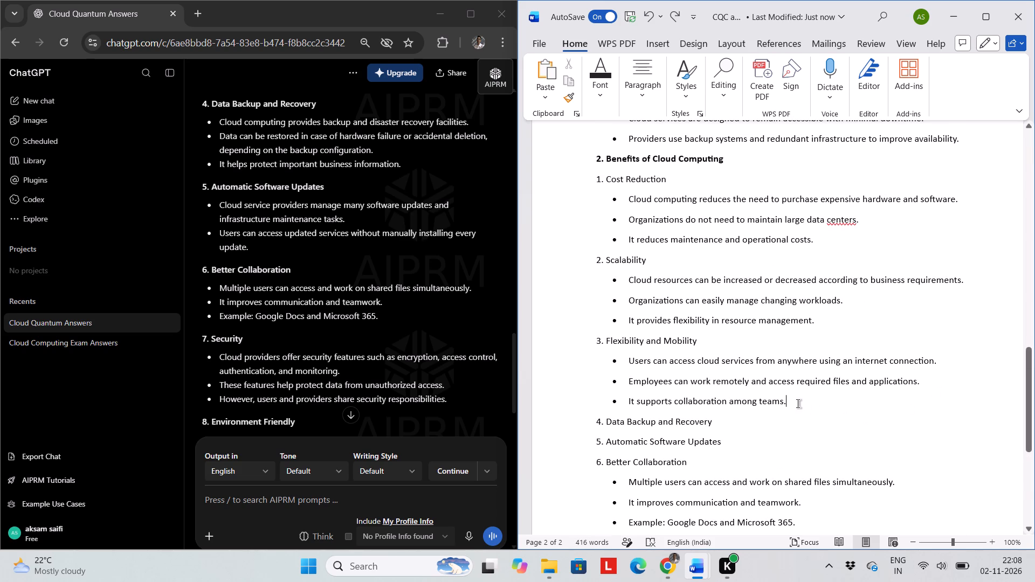
{"action": "left_click_drag", "start_coordinate": [798, 404], "coordinate": [625, 358]}
{"action": "key", "text": "BackSpace"}
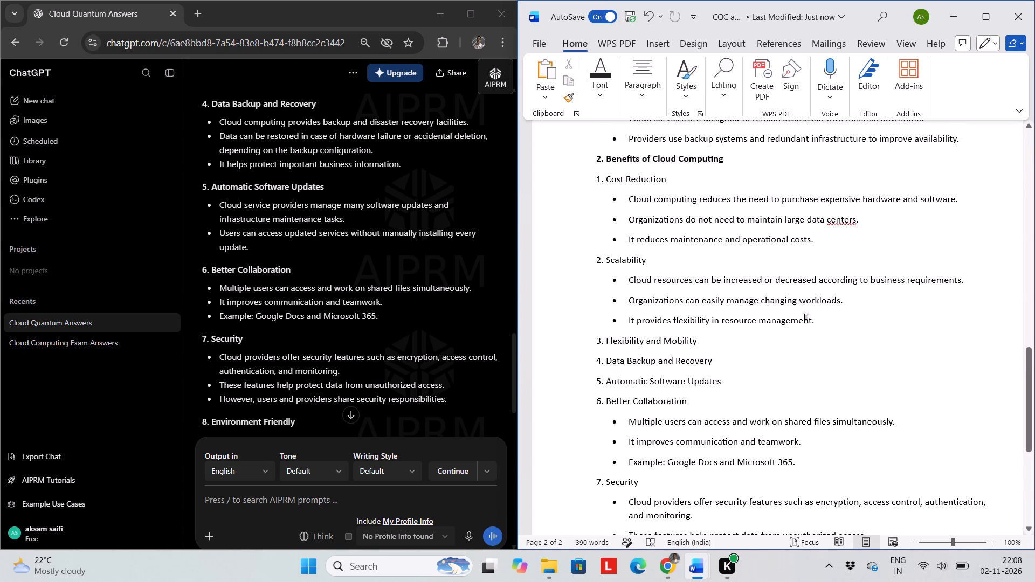
{"action": "left_click_drag", "start_coordinate": [836, 322], "coordinate": [612, 283]}
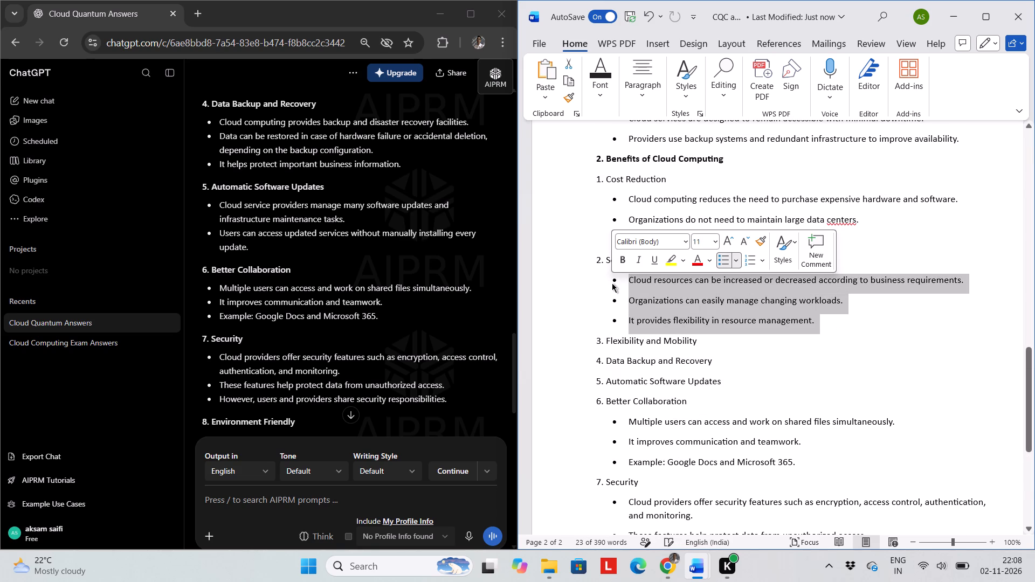
{"action": "key", "text": "BackSpace"}
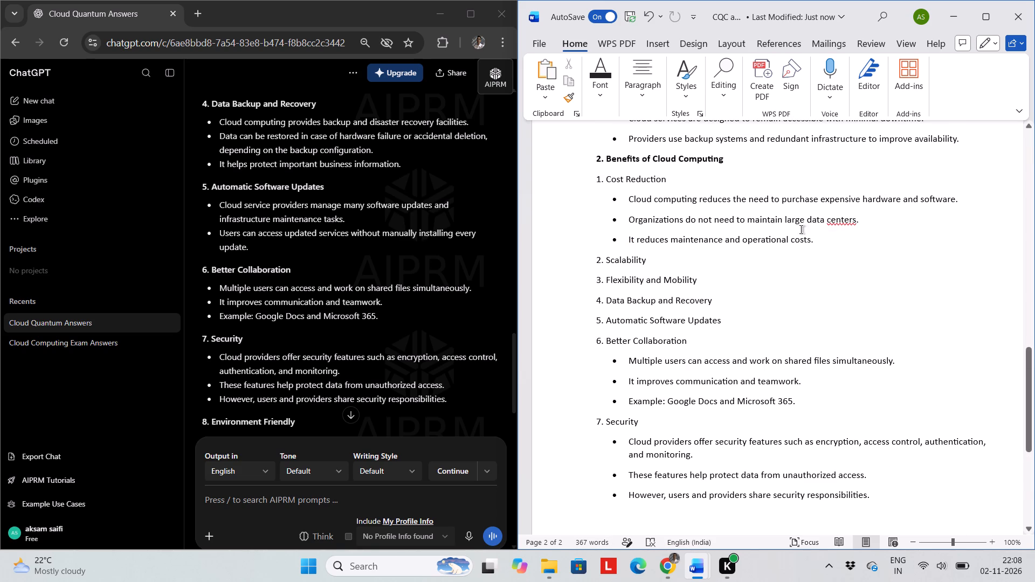
{"action": "left_click_drag", "start_coordinate": [822, 240], "coordinate": [597, 195]}
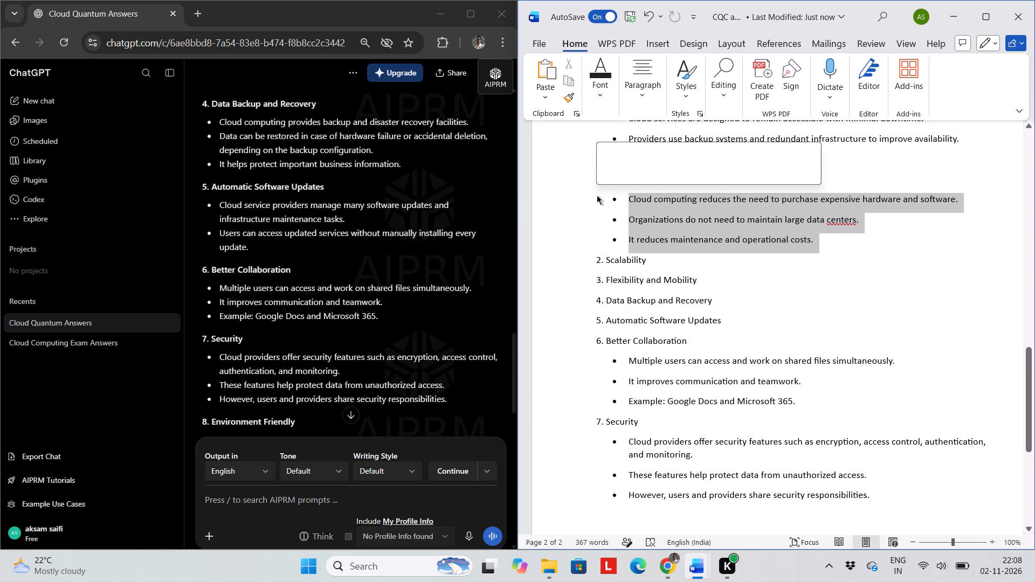
{"action": "key", "text": "BackSpace"}
Delete the bullet points under On-Demand Self-Service, Broad Network Access and Resource Pooling in the Characteristics section, keeping only their headings.
{"action": "scroll", "coordinate": [760, 221], "scroll_direction": "up", "scroll_amount": 3}
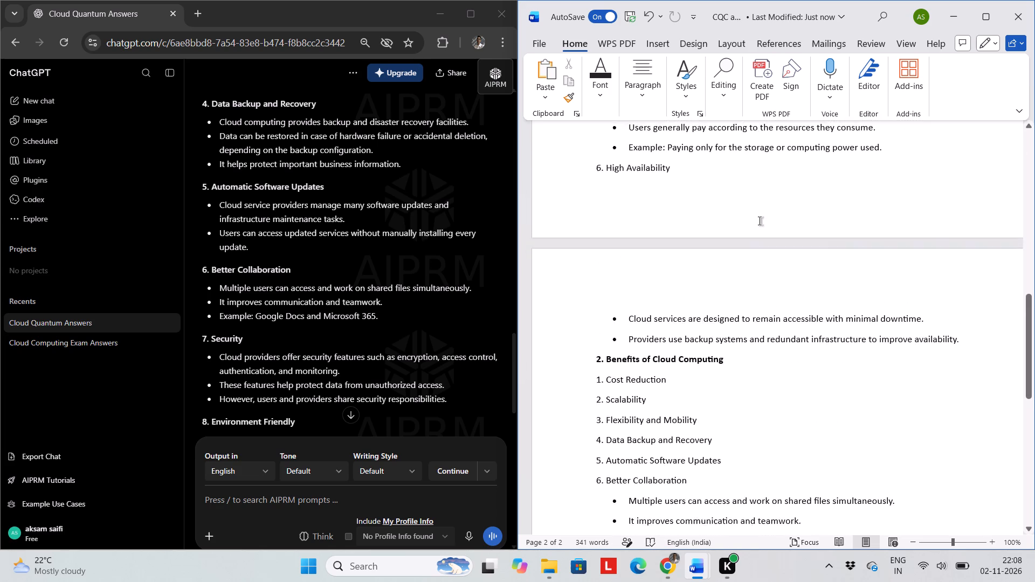
{"action": "scroll", "coordinate": [760, 221], "scroll_direction": "up", "scroll_amount": 2}
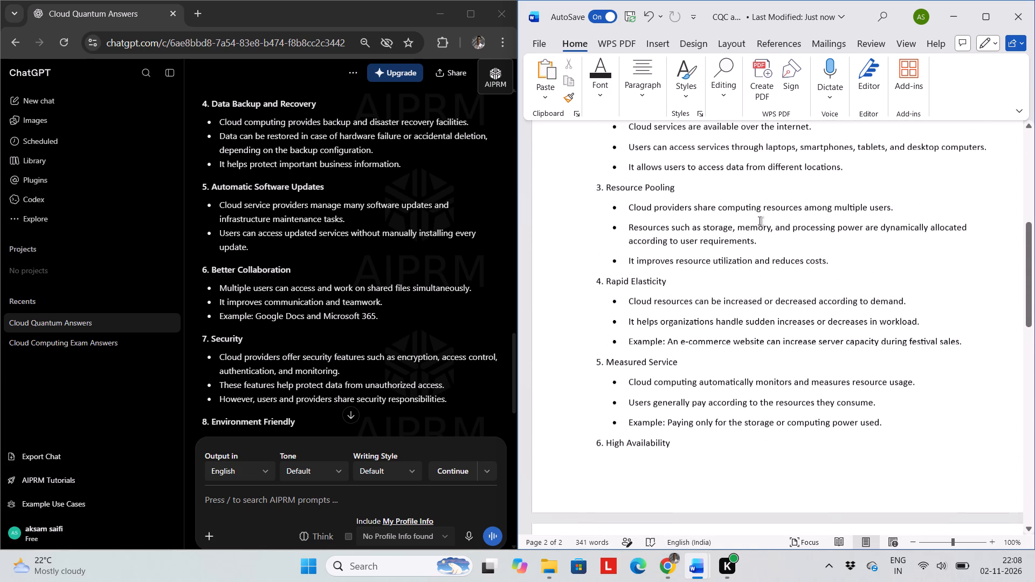
{"action": "scroll", "coordinate": [760, 221], "scroll_direction": "up", "scroll_amount": 4}
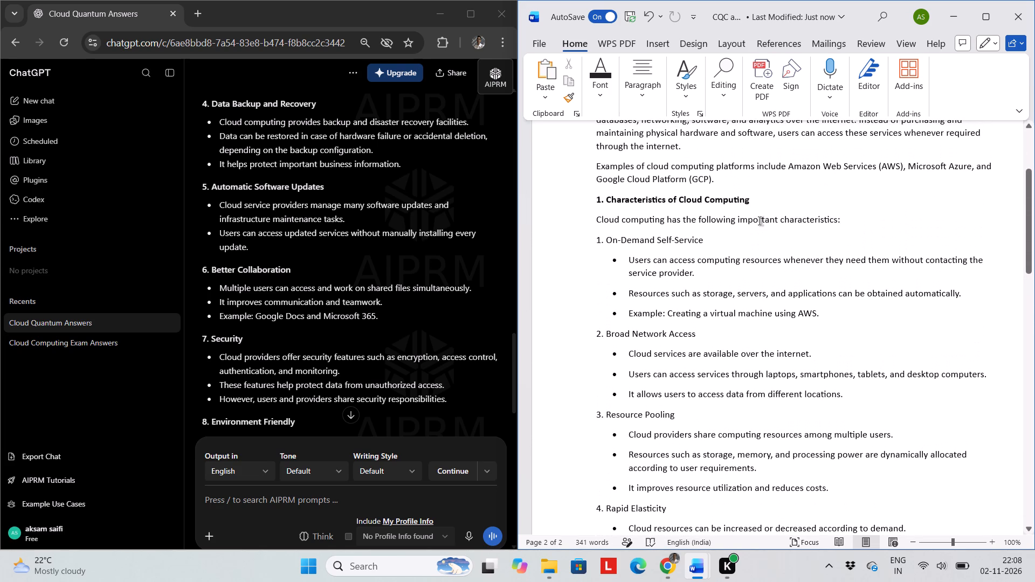
{"action": "left_click_drag", "start_coordinate": [822, 319], "coordinate": [614, 257]}
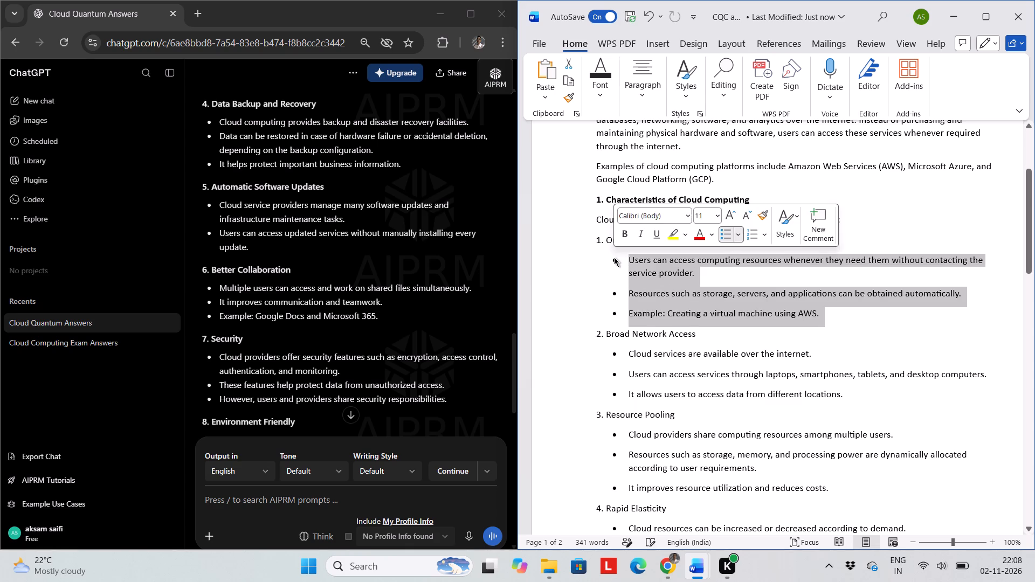
{"action": "key", "text": "BackSpace"}
{"action": "left_click_drag", "start_coordinate": [851, 324], "coordinate": [606, 281]}
{"action": "key", "text": "BackSpace"}
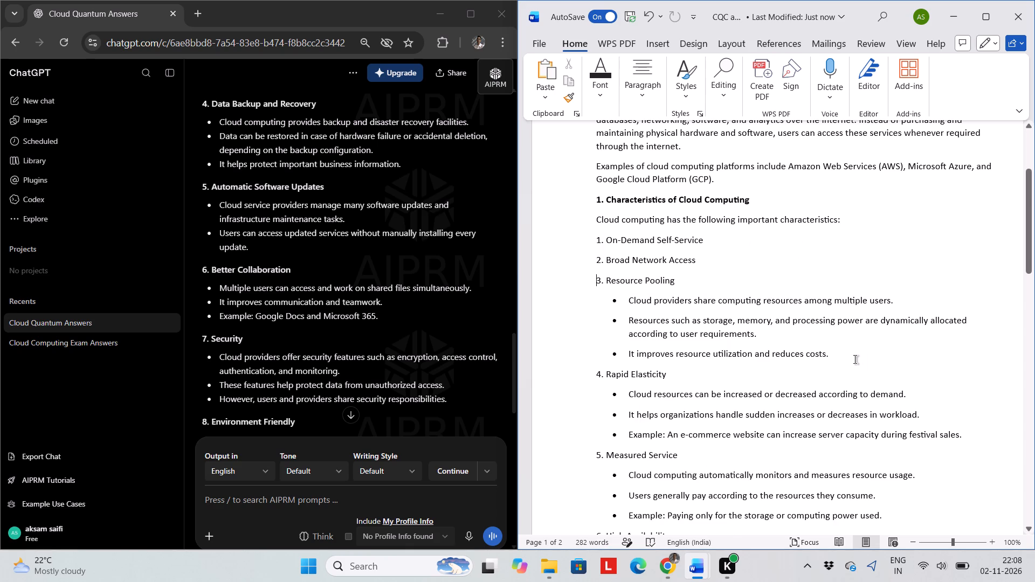
{"action": "left_click_drag", "start_coordinate": [855, 359], "coordinate": [596, 307]}
{"action": "key", "text": "BackSpace"}
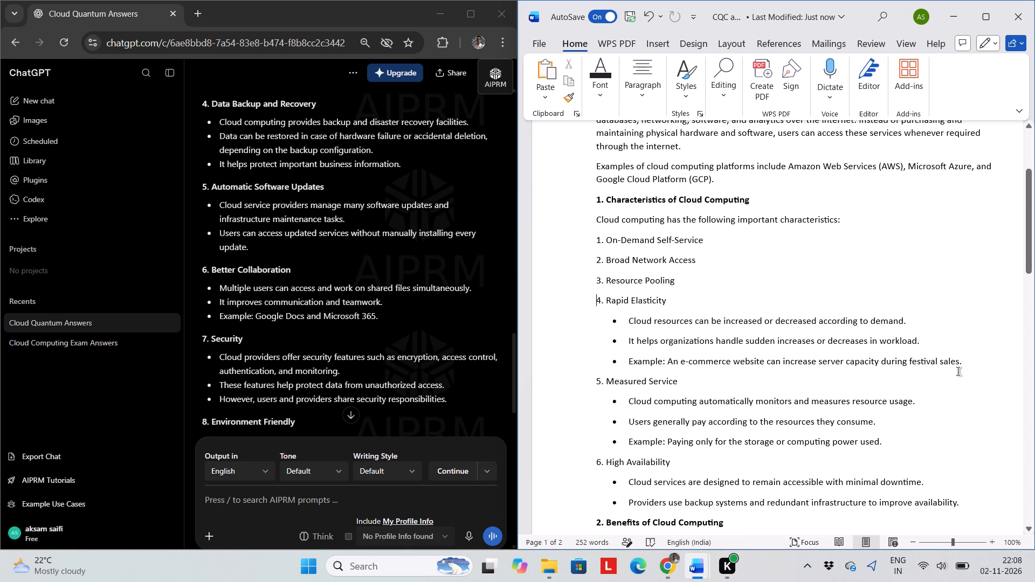
Reduce Rapid Elasticity to one line by deleting its last two bullets and joining the first to the heading after a colon.
{"action": "left_click_drag", "start_coordinate": [968, 359], "coordinate": [630, 337]}
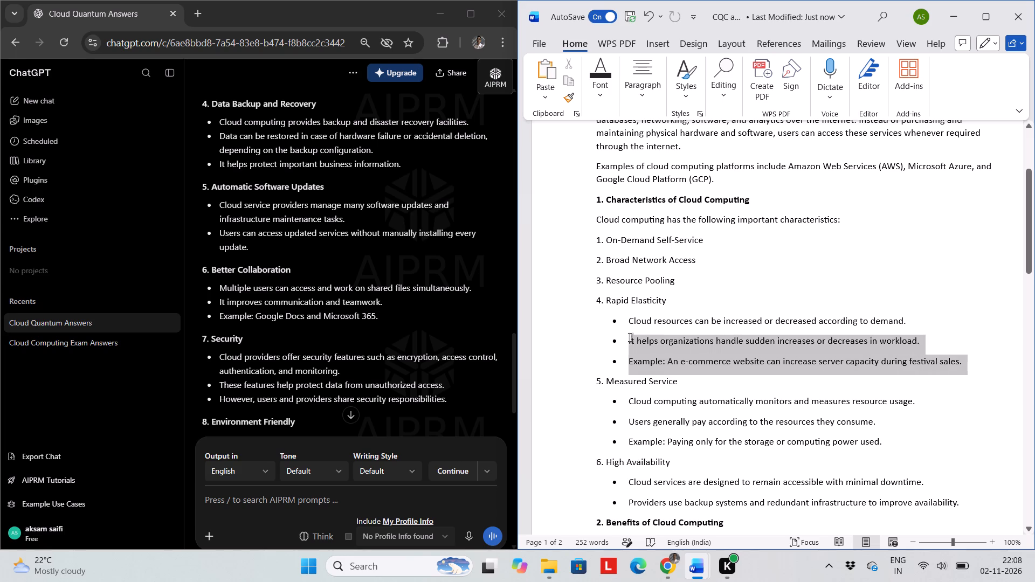
{"action": "left_click_drag", "start_coordinate": [630, 337], "coordinate": [613, 341]}
{"action": "key", "text": "BackSpace"}
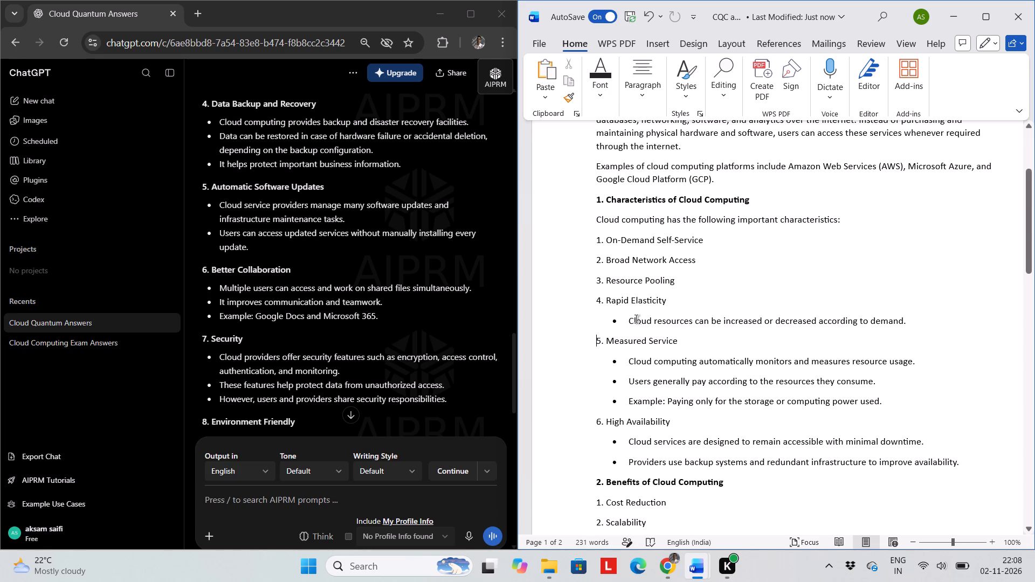
{"action": "left_click", "coordinate": [627, 318]}
{"action": "key", "text": "BackSpace"}
{"action": "key", "text": "BackSpace"}
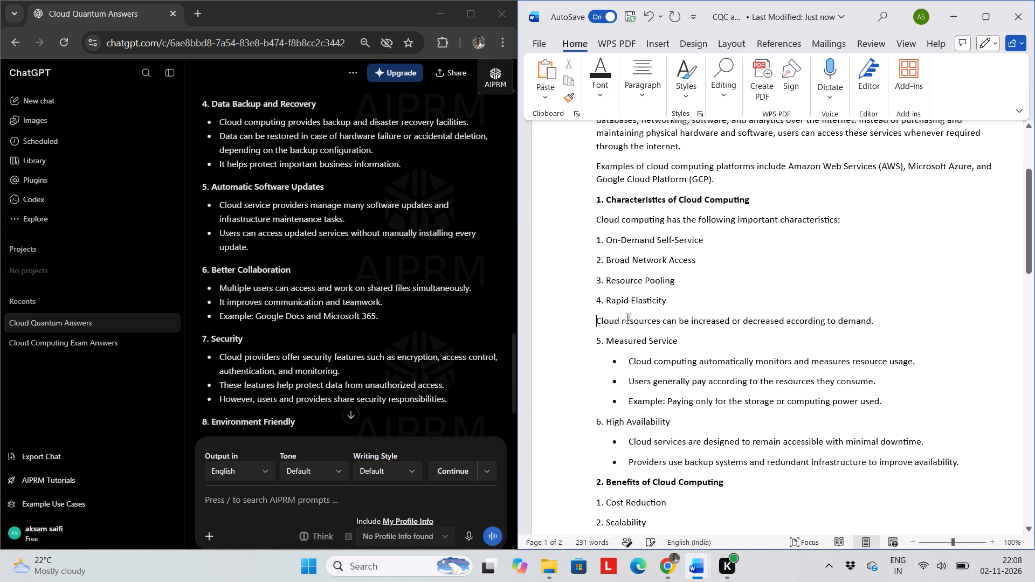
{"action": "key", "text": "BackSpace"}
{"action": "type", "text": ":"}
{"action": "key", "text": "space"}
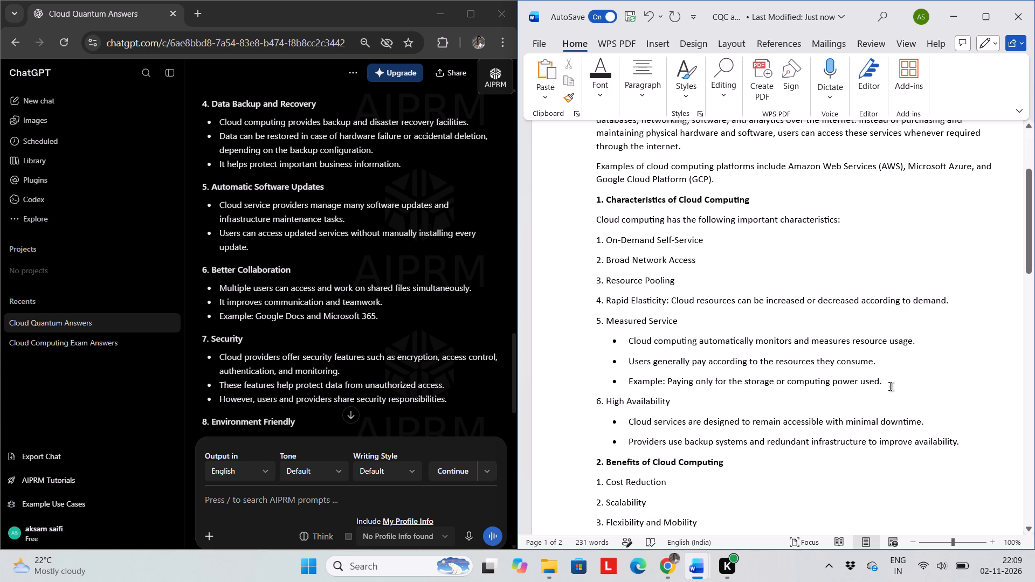
Delete the whole "5. Measured Service" section and renumber the High Availability heading as 5.
{"action": "left_click_drag", "start_coordinate": [892, 385], "coordinate": [563, 325]}
{"action": "key", "text": "BackSpace"}
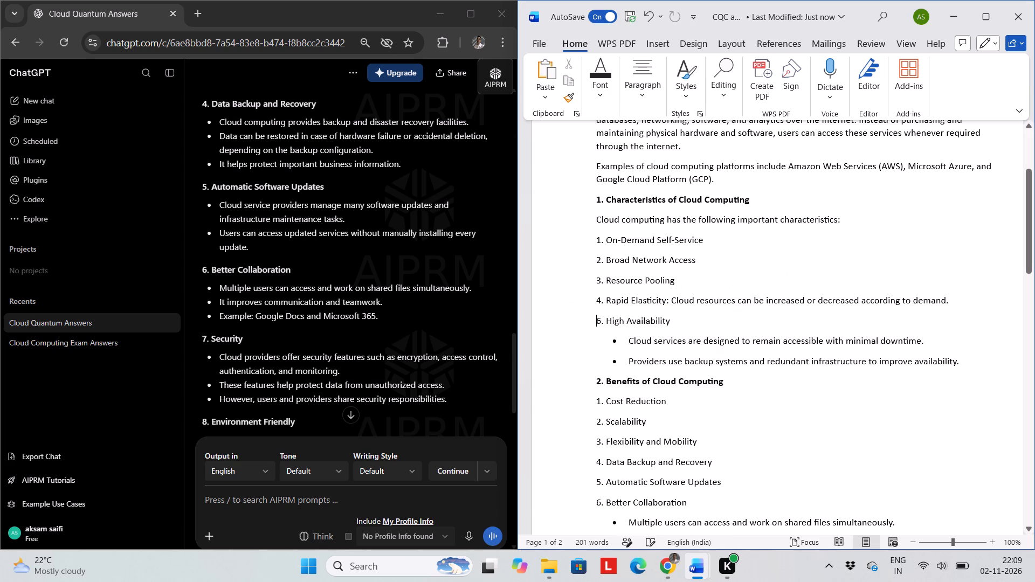
{"action": "key", "text": "Right"}
{"action": "key", "text": "BackSpace"}
{"action": "key", "text": "5"}
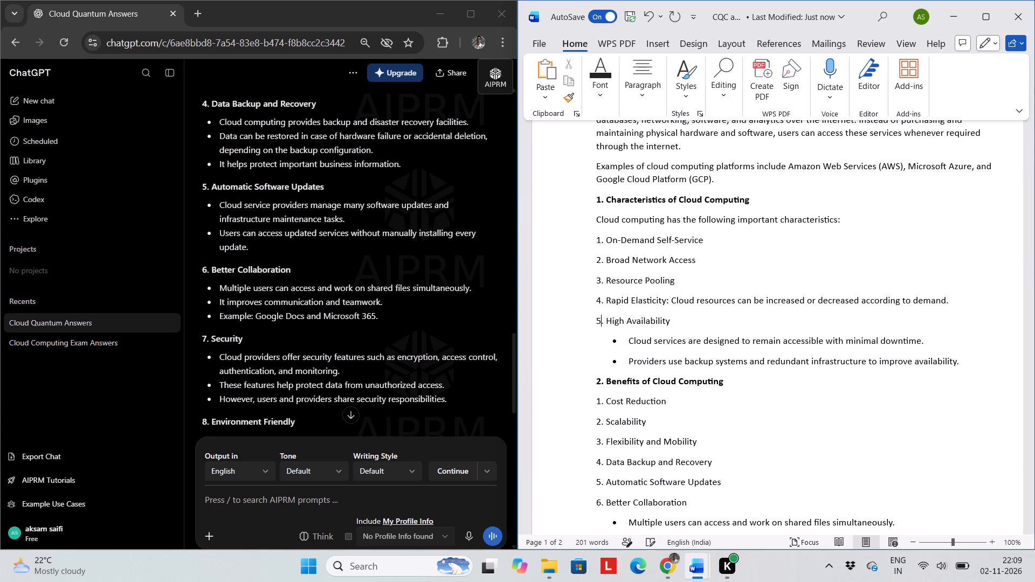
{"action": "left_click_drag", "start_coordinate": [967, 360], "coordinate": [768, 350]}
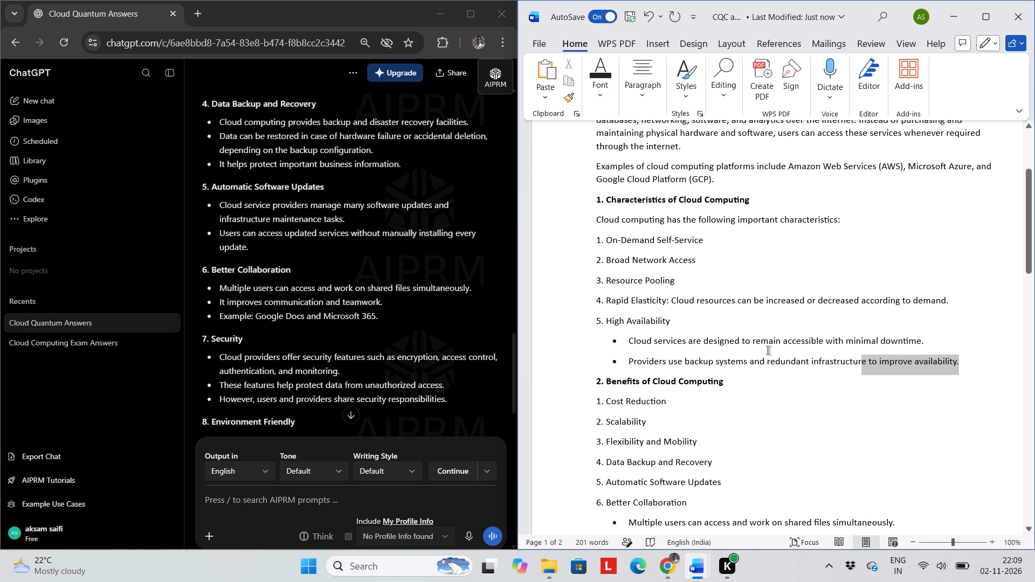
{"action": "left_click_drag", "start_coordinate": [768, 350], "coordinate": [564, 356]}
{"action": "key", "text": "BackSpace"}
{"action": "key", "text": "Up"}
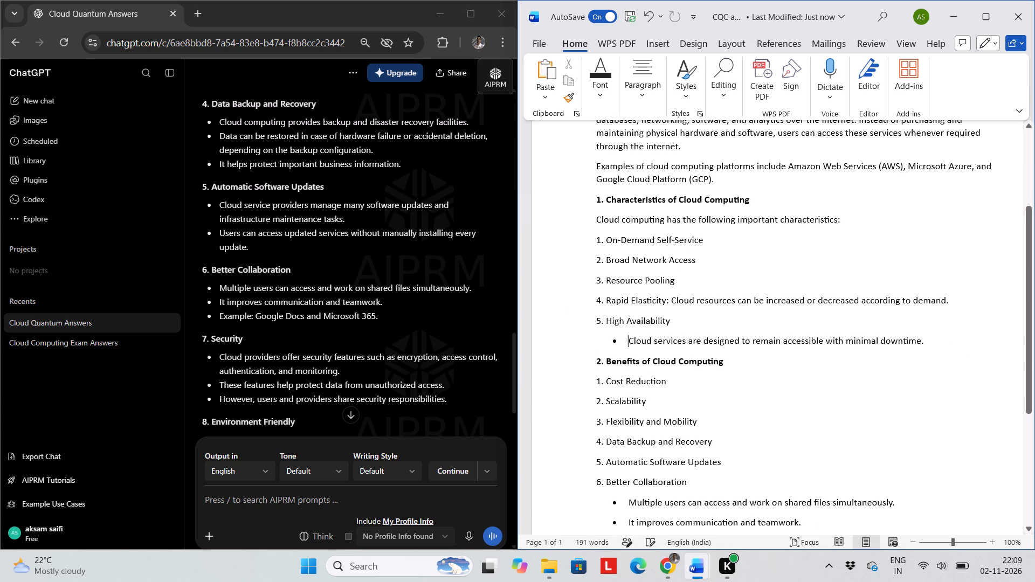
{"action": "key", "text": "Right"}
{"action": "key", "text": "Left"}
{"action": "key", "text": "BackSpace"}
{"action": "key", "text": "BackSpace"}
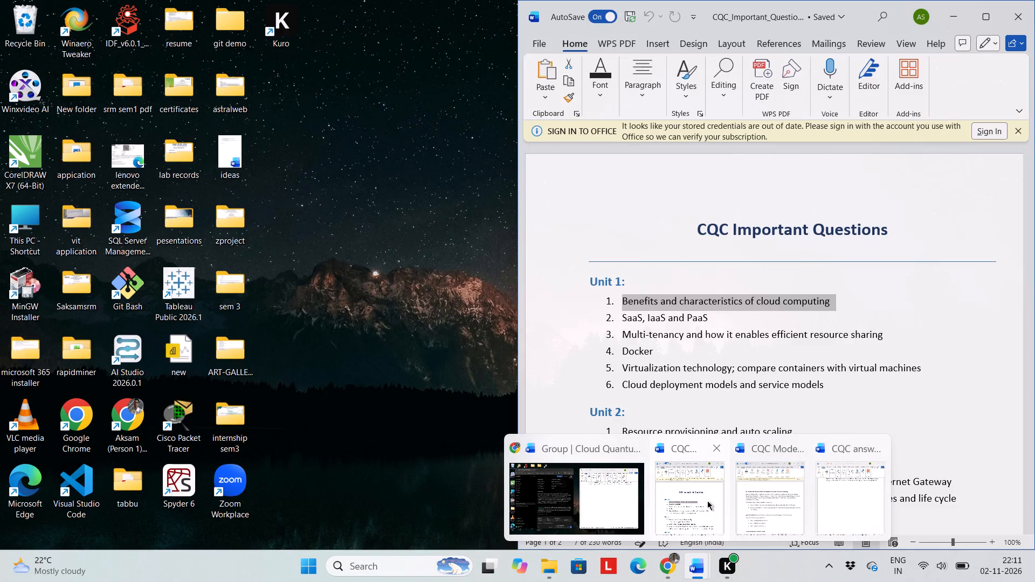
{"action": "left_click", "coordinate": [794, 504]}
{"action": "scroll", "coordinate": [393, 323], "scroll_direction": "up", "scroll_amount": 1}
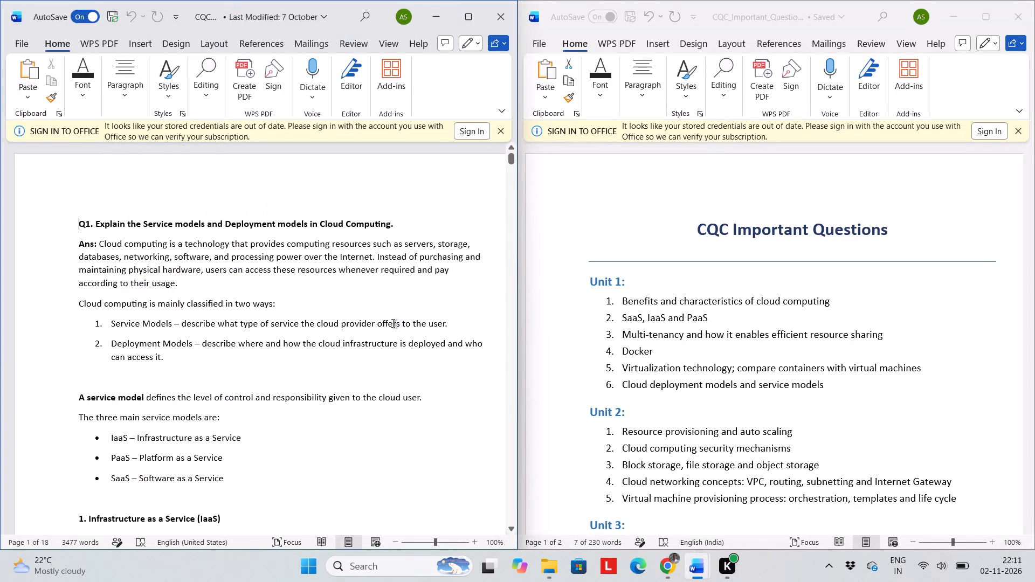
{"action": "scroll", "coordinate": [393, 323], "scroll_direction": "up", "scroll_amount": 1}
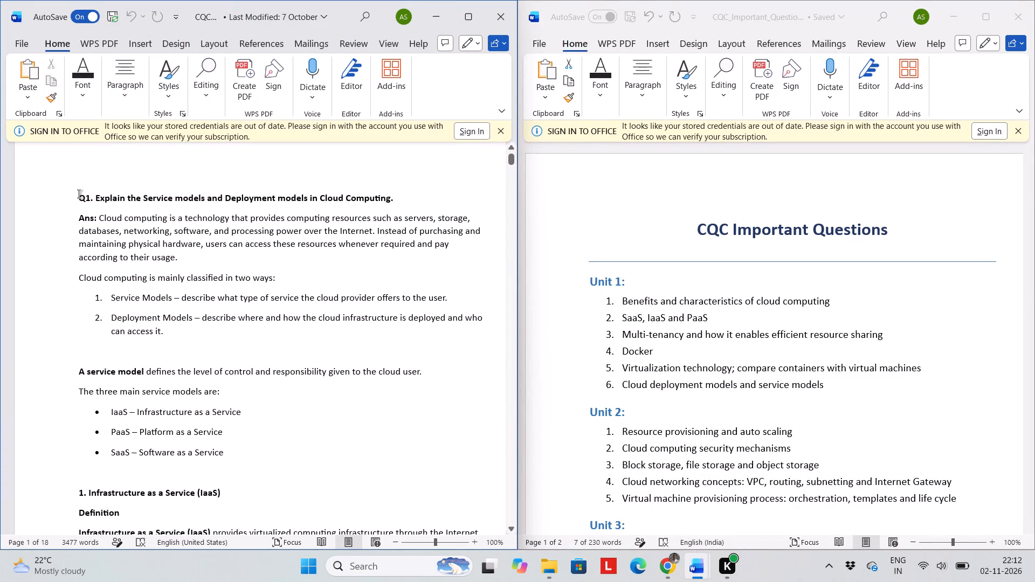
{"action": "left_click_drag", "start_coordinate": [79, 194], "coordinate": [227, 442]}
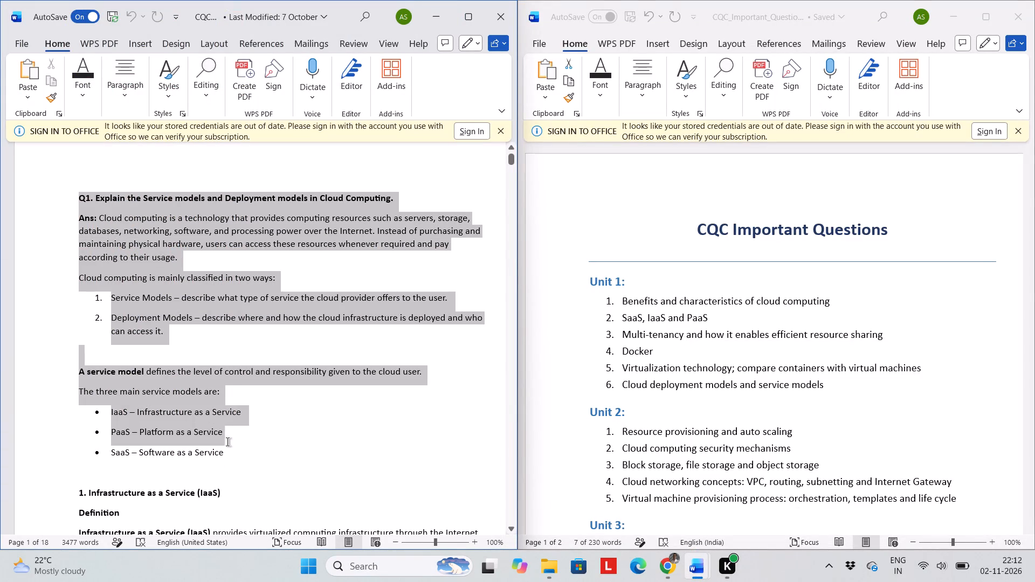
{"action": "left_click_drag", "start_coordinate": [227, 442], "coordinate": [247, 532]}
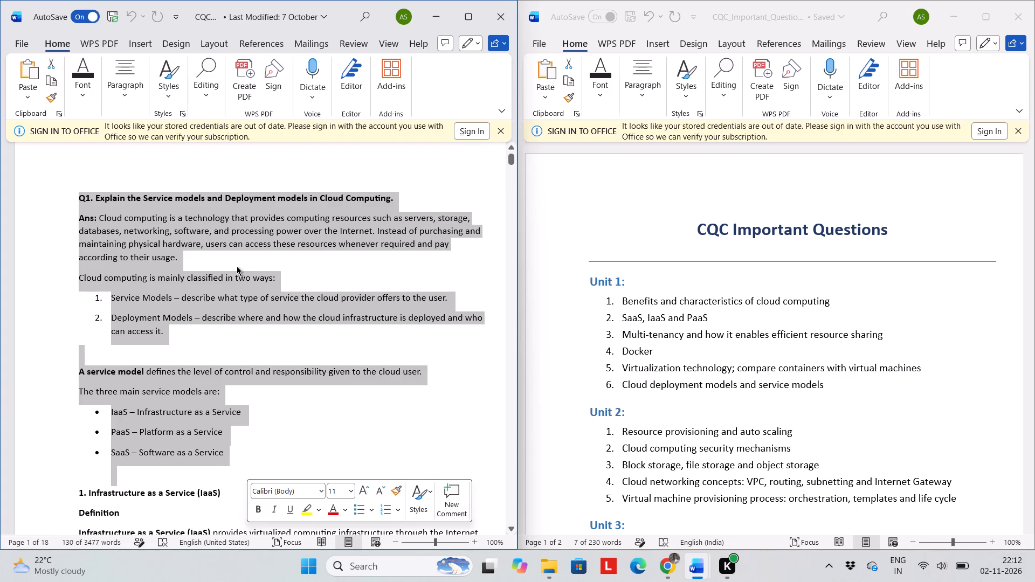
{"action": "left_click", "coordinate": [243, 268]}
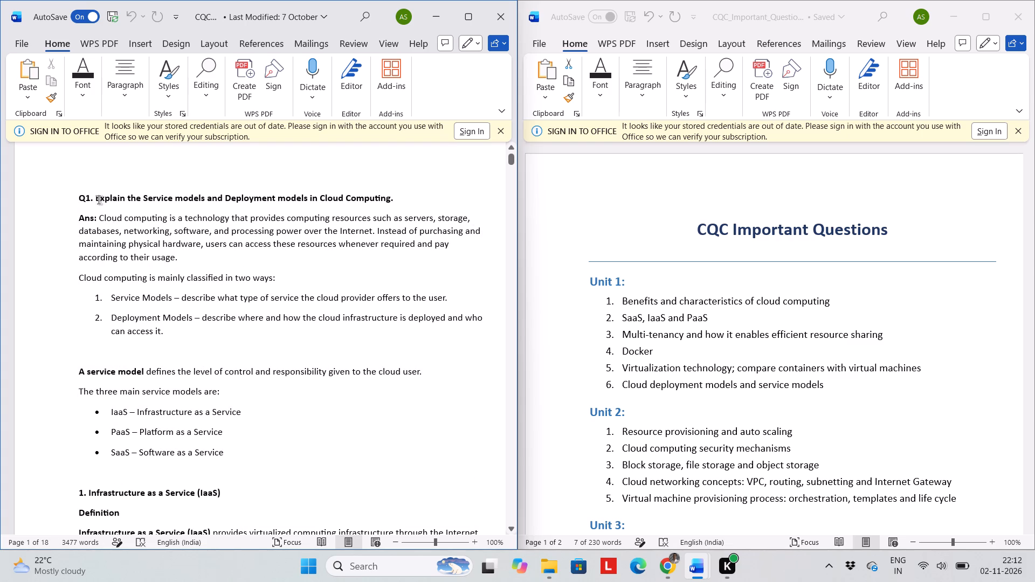
Copy the whole Q1 service and deployment models answer, through the Community Cloud example, and paste it after the Conclusion in the CQC answers document.
{"action": "left_click_drag", "start_coordinate": [80, 196], "coordinate": [241, 513]}
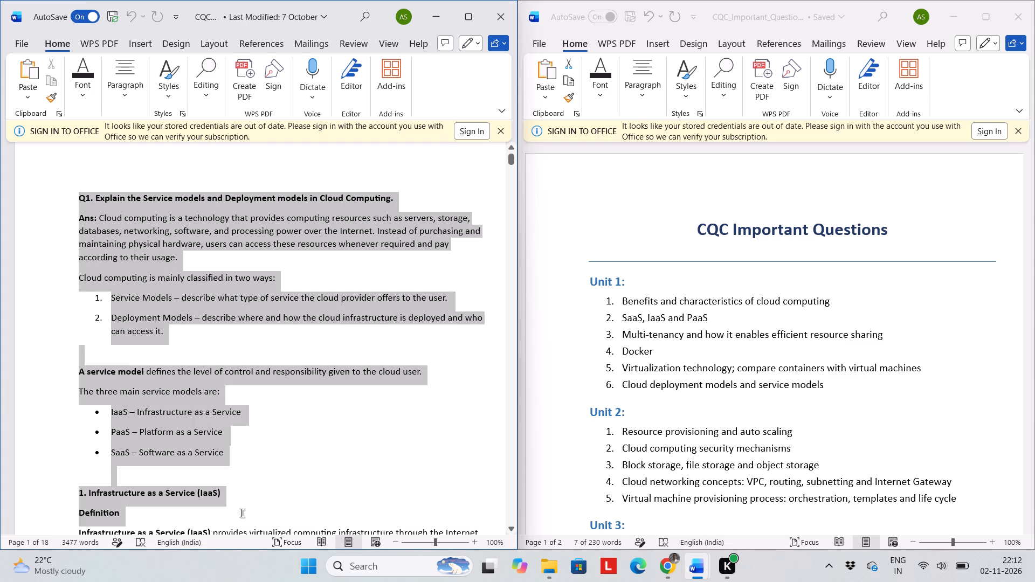
{"action": "left_click_drag", "start_coordinate": [241, 513], "coordinate": [246, 532]}
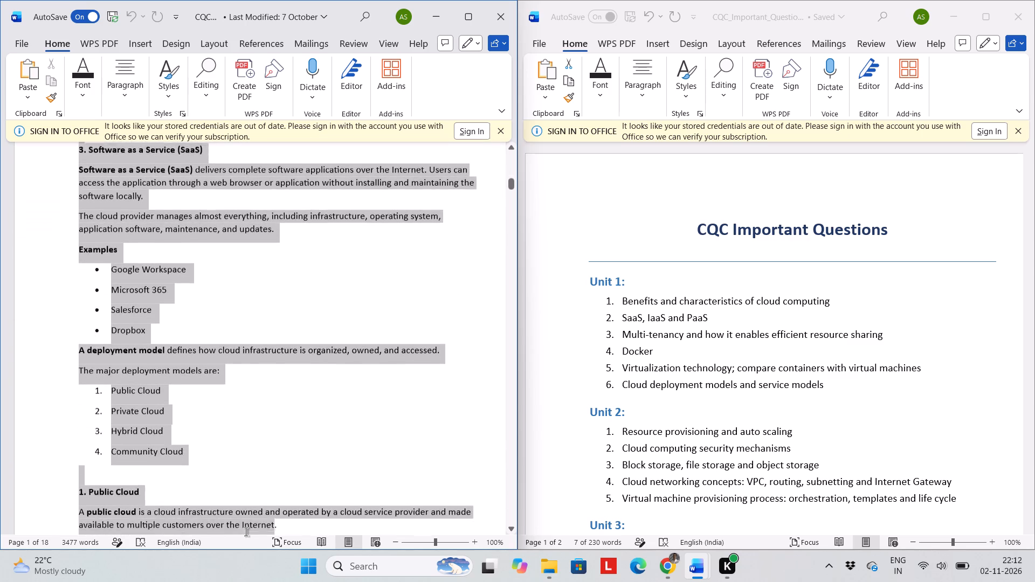
{"action": "left_click_drag", "start_coordinate": [246, 532], "coordinate": [239, 453]}
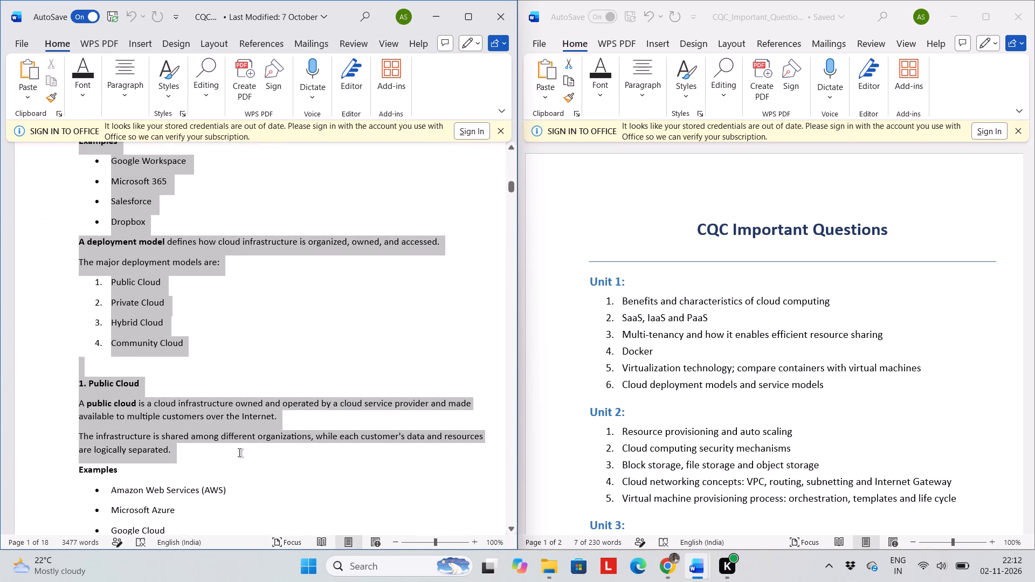
{"action": "left_click_drag", "start_coordinate": [239, 453], "coordinate": [243, 550]}
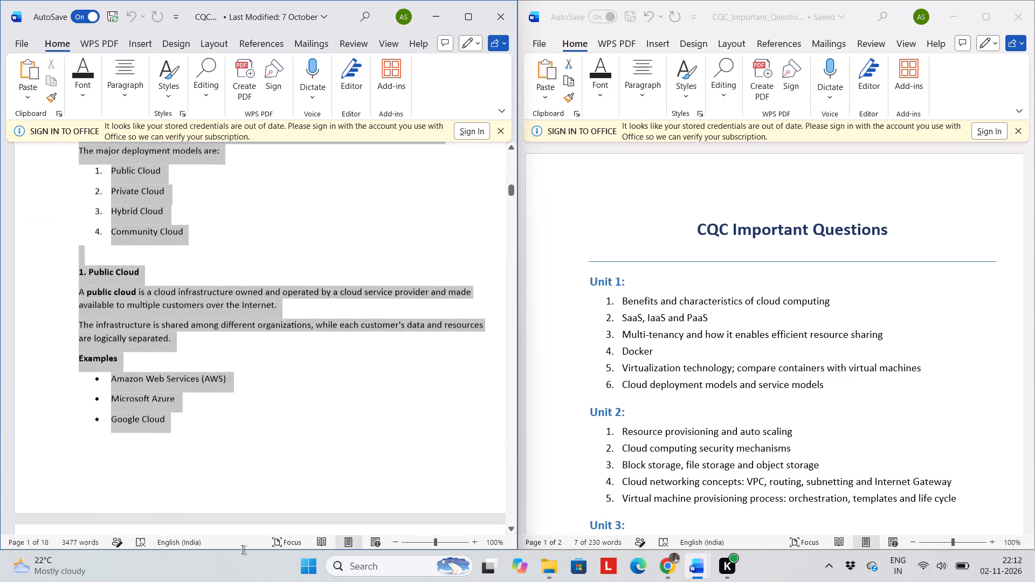
{"action": "left_click_drag", "start_coordinate": [243, 550], "coordinate": [243, 548]}
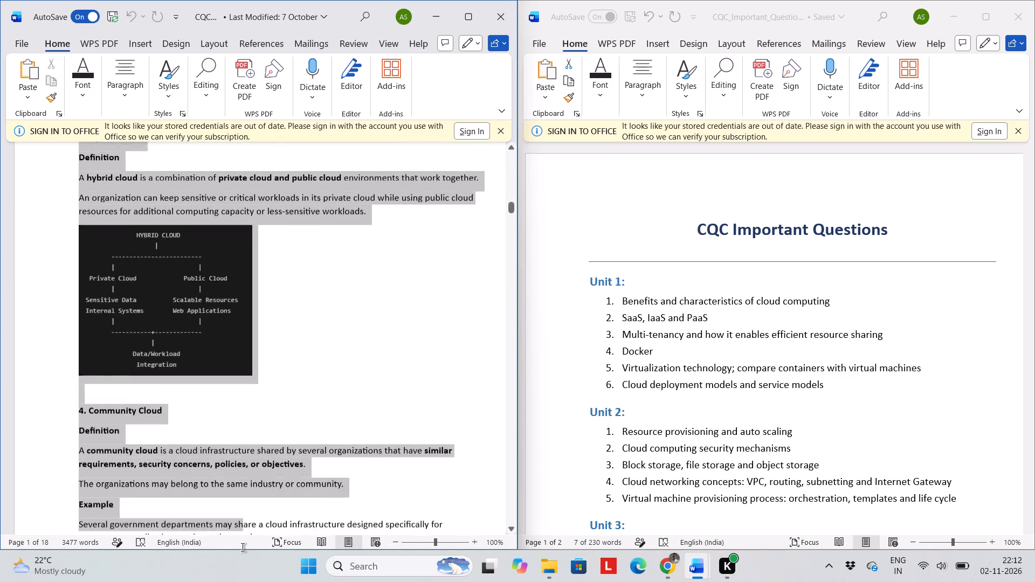
{"action": "left_click_drag", "start_coordinate": [243, 548], "coordinate": [270, 183]}
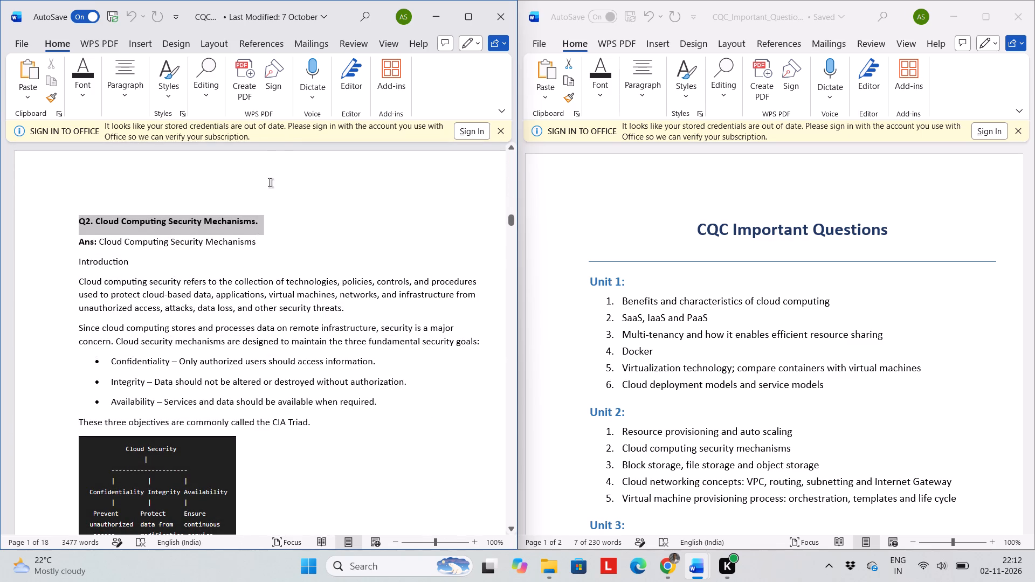
{"action": "left_click_drag", "start_coordinate": [270, 183], "coordinate": [288, 138]}
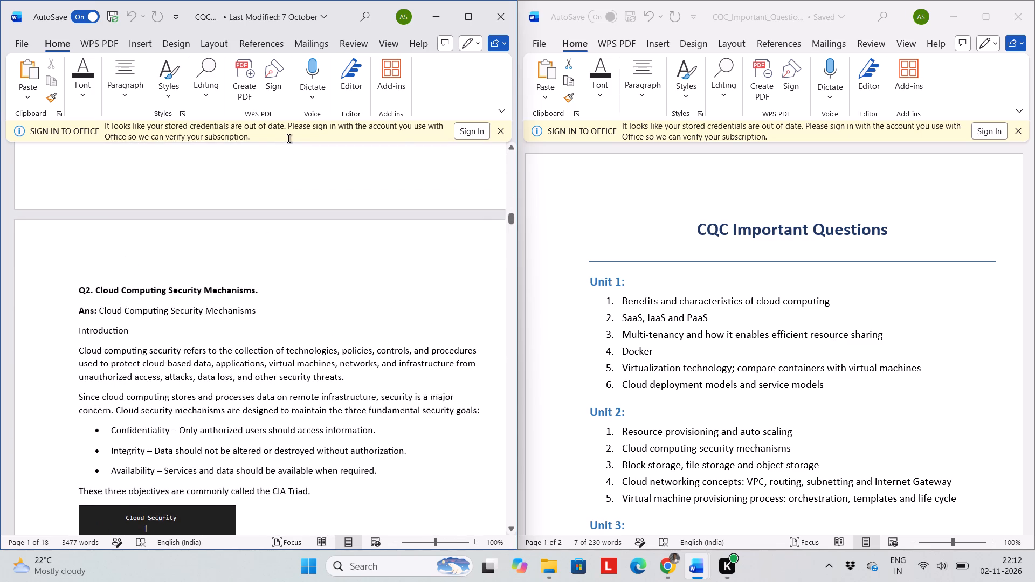
{"action": "left_click_drag", "start_coordinate": [288, 138], "coordinate": [313, 202]}
{"action": "key", "text": "ctrl+c"}
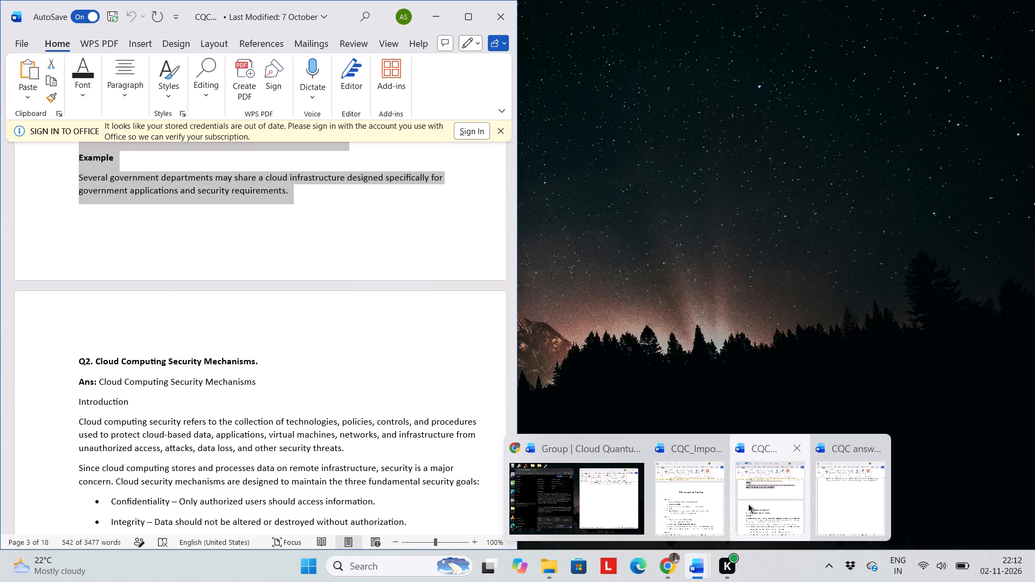
{"action": "left_click", "coordinate": [857, 498]}
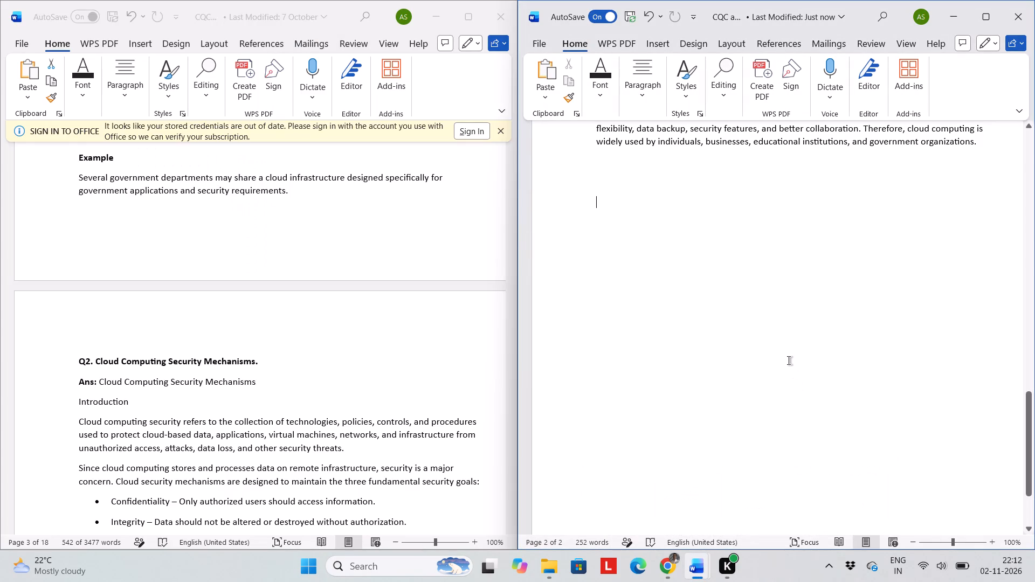
{"action": "key", "text": "ctrl+v"}
Renumber the heading of the pasted service and deployment models answer as Q2.
{"action": "scroll", "coordinate": [698, 308], "scroll_direction": "up", "scroll_amount": 3}
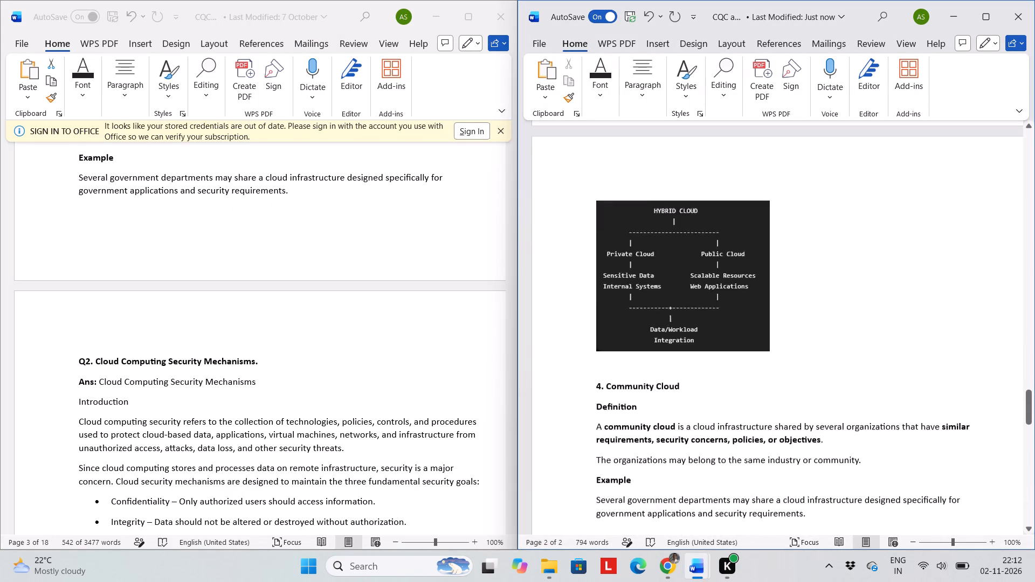
{"action": "scroll", "coordinate": [698, 308], "scroll_direction": "up", "scroll_amount": 4}
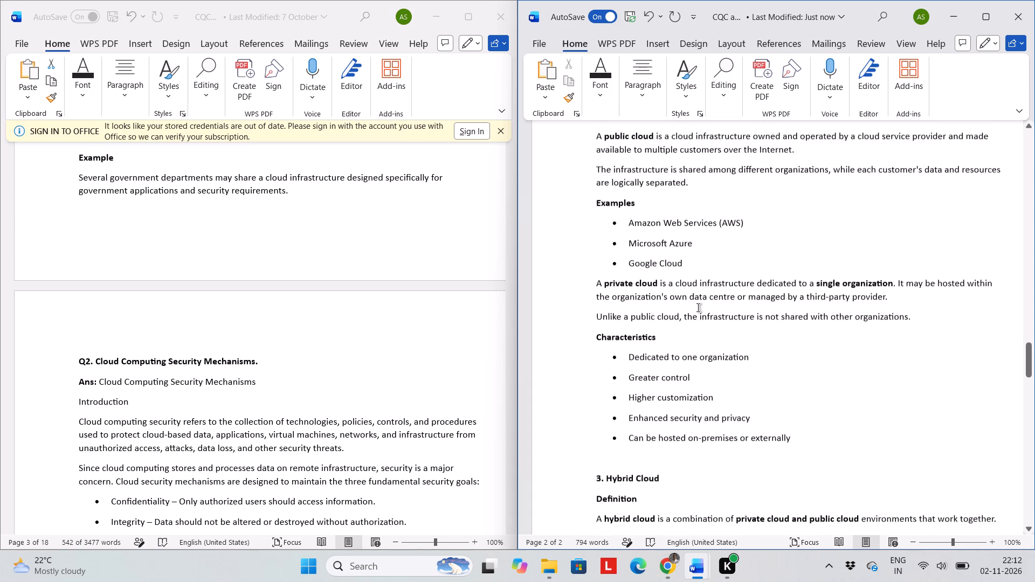
{"action": "scroll", "coordinate": [698, 308], "scroll_direction": "up", "scroll_amount": 1}
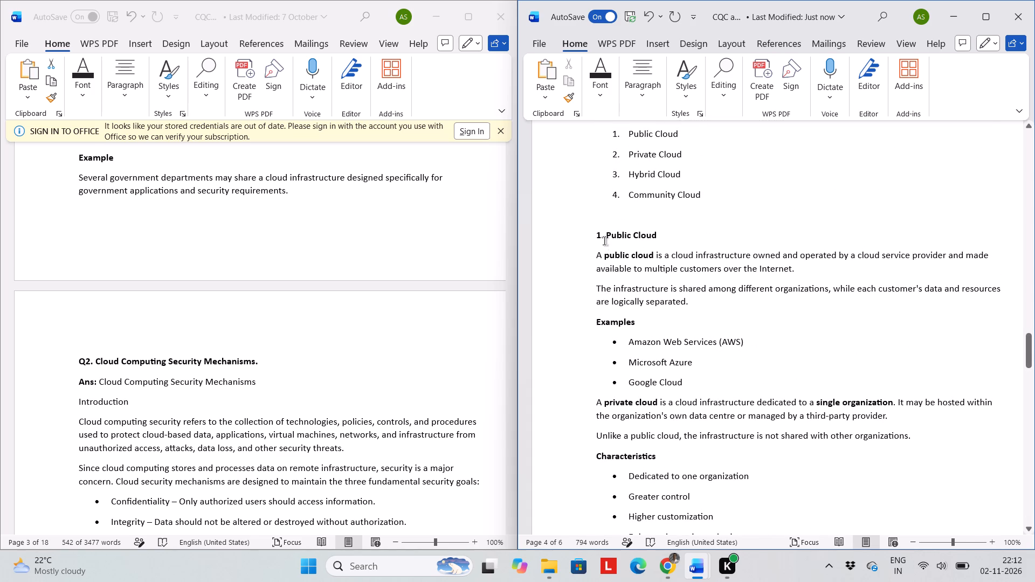
{"action": "scroll", "coordinate": [604, 241], "scroll_direction": "up", "scroll_amount": 5}
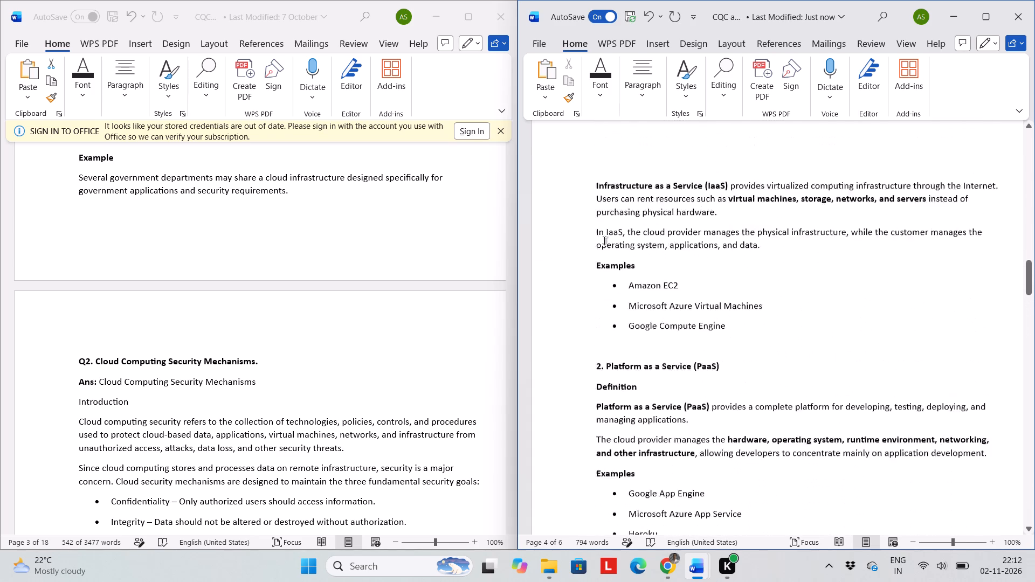
{"action": "scroll", "coordinate": [604, 241], "scroll_direction": "up", "scroll_amount": 4}
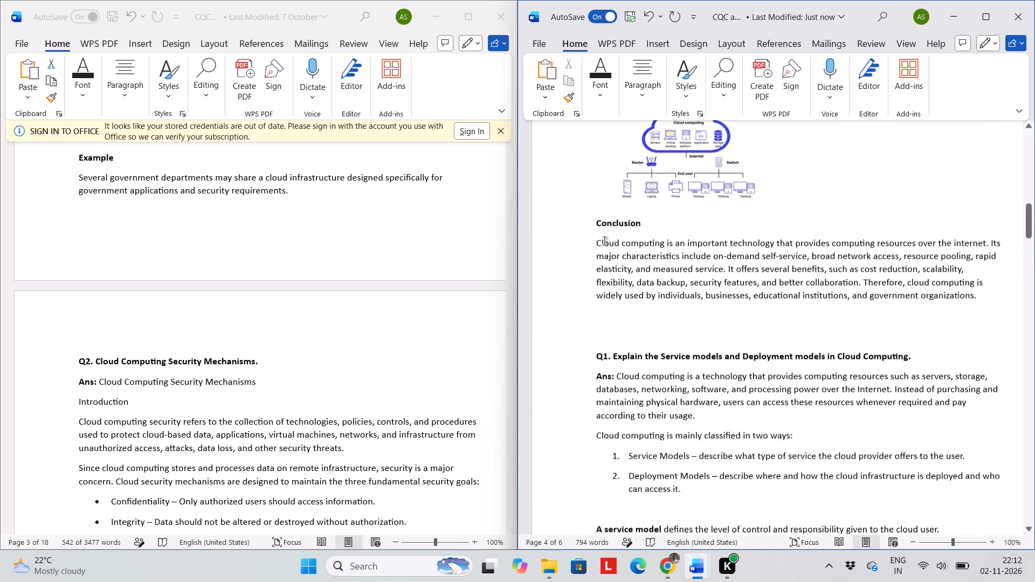
{"action": "left_click", "coordinate": [606, 382]}
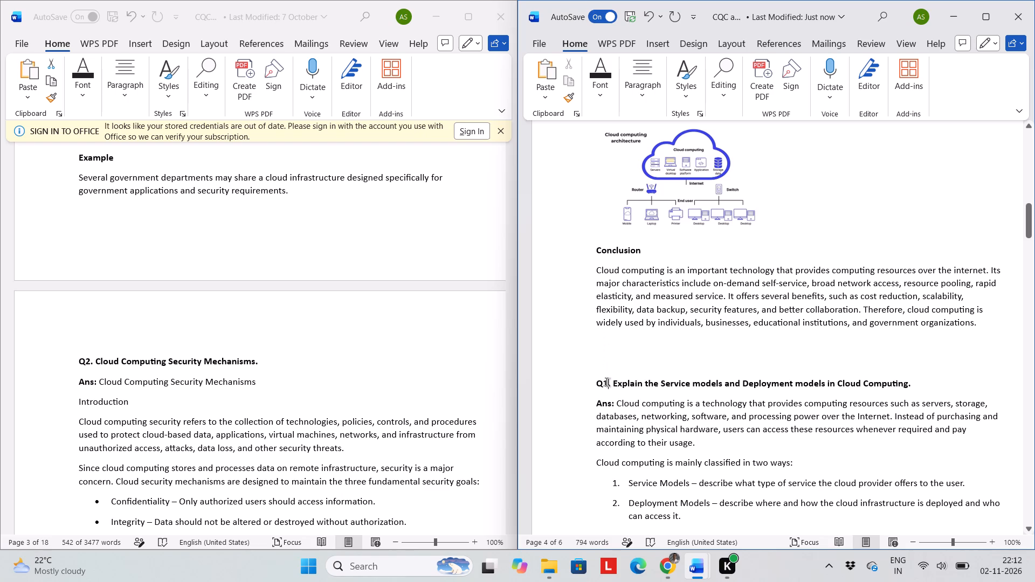
{"action": "key", "text": "BackSpace"}
{"action": "key", "text": "2"}
Insert four empty lines above the Q2 heading, moving the Infrastructure as a Service section onto the next page.
{"action": "key", "text": "Up"}
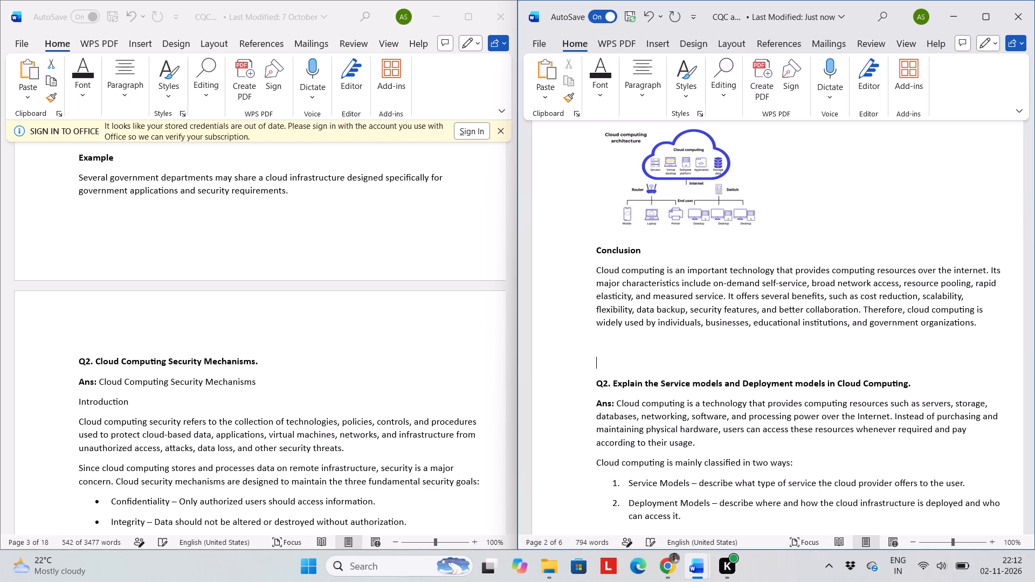
{"action": "key", "text": "Return"}
{"action": "scroll", "coordinate": [606, 382], "scroll_direction": "down", "scroll_amount": 1}
{"action": "scroll", "coordinate": [606, 382], "scroll_direction": "up", "scroll_amount": 1}
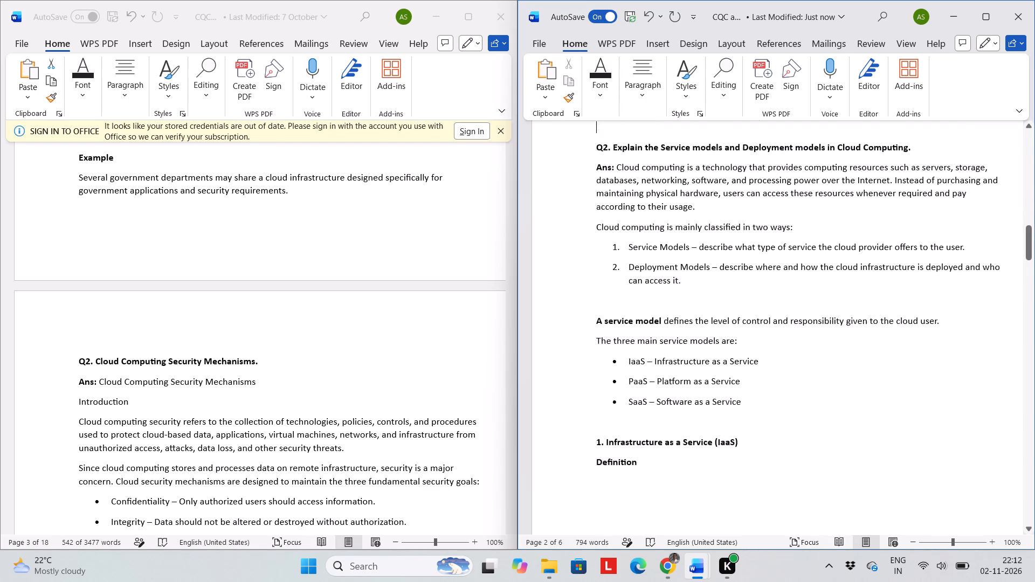
{"action": "scroll", "coordinate": [606, 382], "scroll_direction": "up", "scroll_amount": 1}
{"action": "key", "text": "Return"}
{"action": "key", "text": "Return"}
{"action": "scroll", "coordinate": [606, 382], "scroll_direction": "down", "scroll_amount": 1}
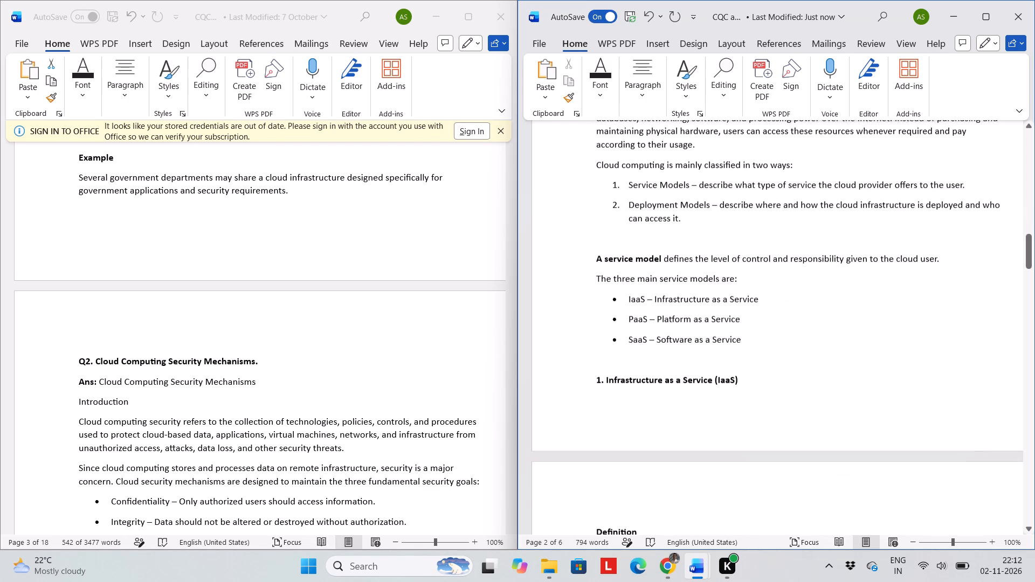
{"action": "key", "text": "Return"}
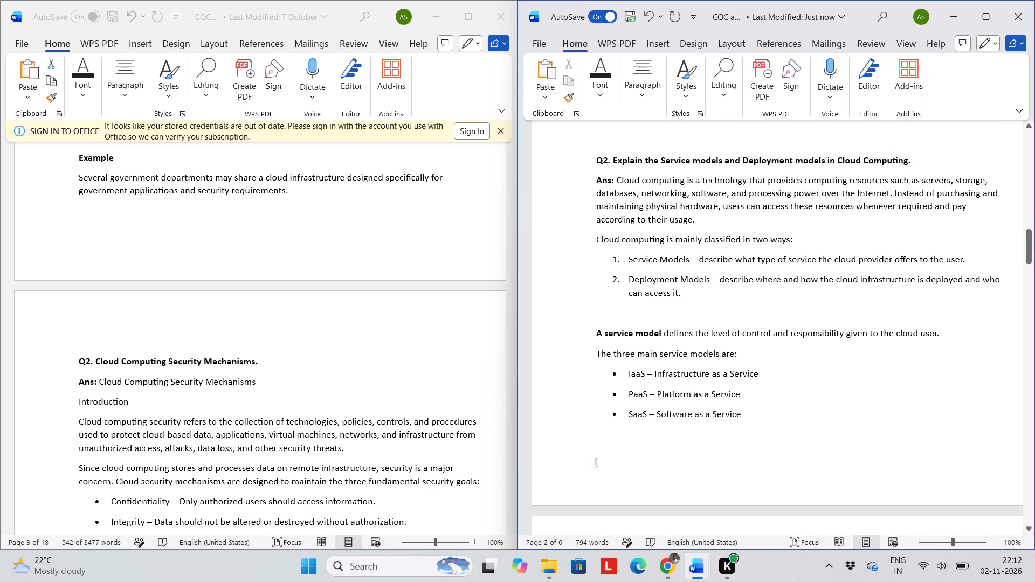
Save the CQC answers document and check the page layout of the pasted Q2 answer.
{"action": "scroll", "coordinate": [594, 462], "scroll_direction": "down", "scroll_amount": 4}
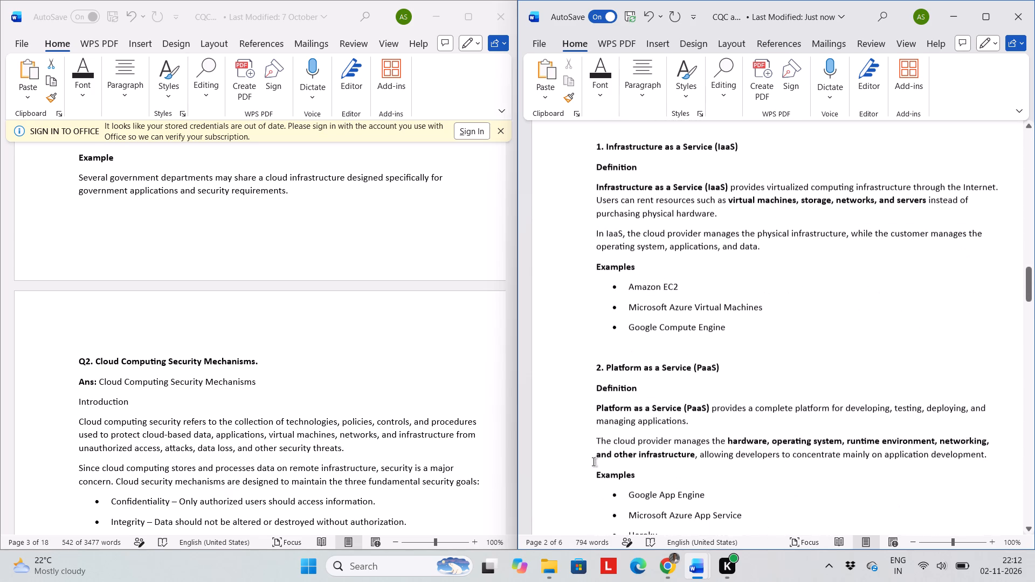
{"action": "scroll", "coordinate": [594, 462], "scroll_direction": "down", "scroll_amount": 3}
{"action": "key", "text": "ctrl+s"}
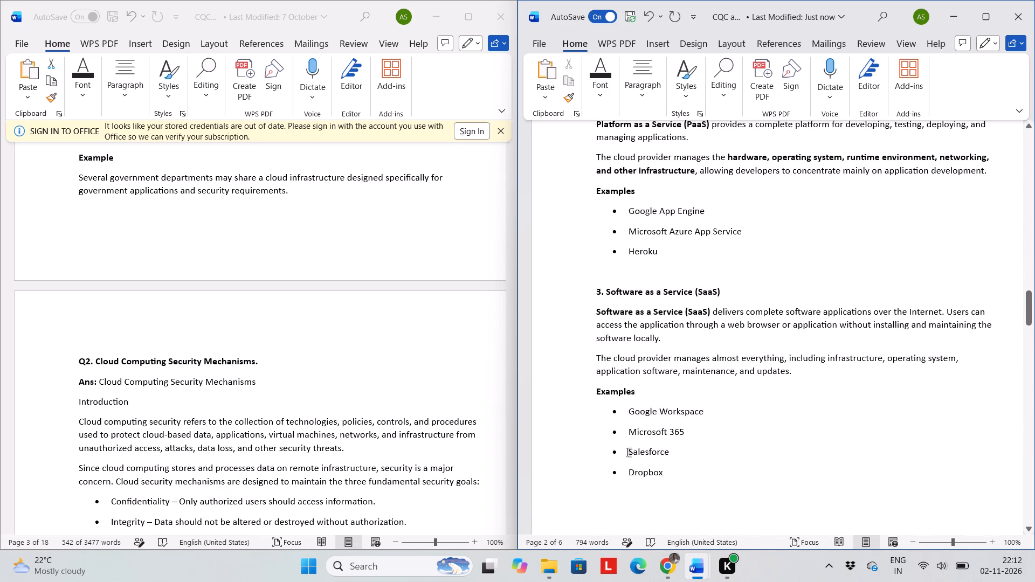
{"action": "scroll", "coordinate": [776, 477], "scroll_direction": "down", "scroll_amount": 3}
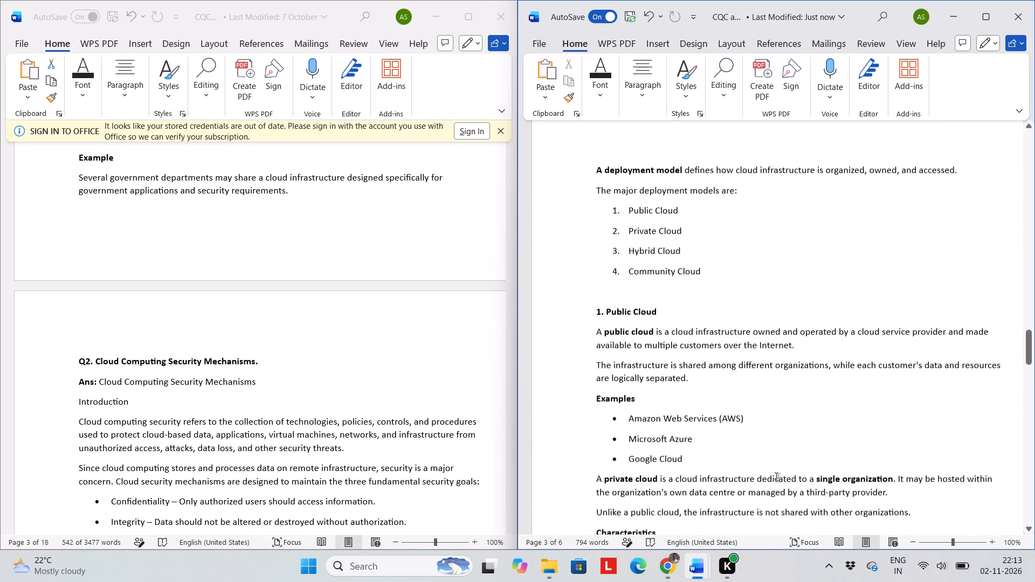
{"action": "scroll", "coordinate": [776, 477], "scroll_direction": "up", "scroll_amount": 3}
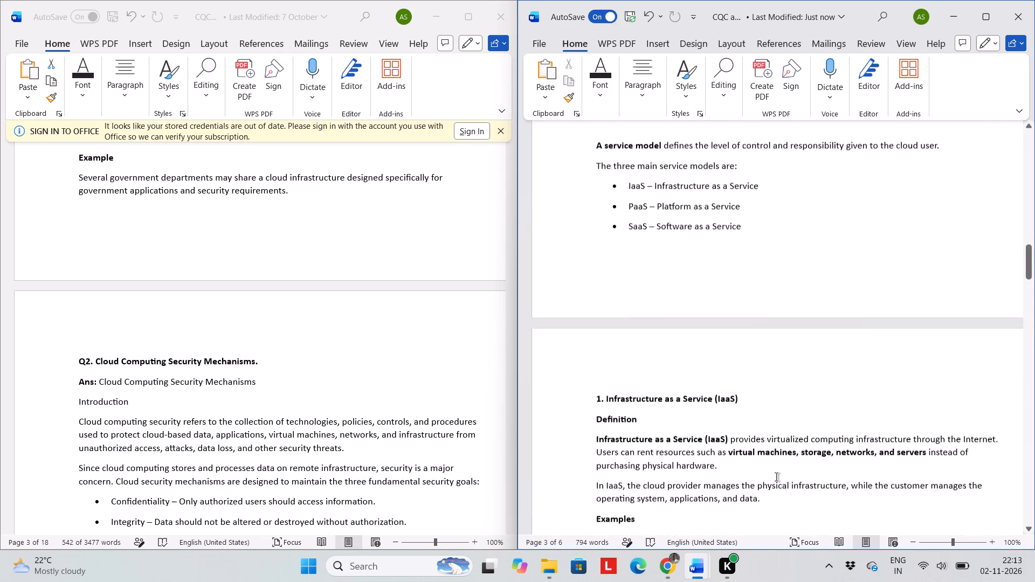
{"action": "scroll", "coordinate": [776, 477], "scroll_direction": "up", "scroll_amount": 1}
{"action": "scroll", "coordinate": [776, 477], "scroll_direction": "down", "scroll_amount": 3}
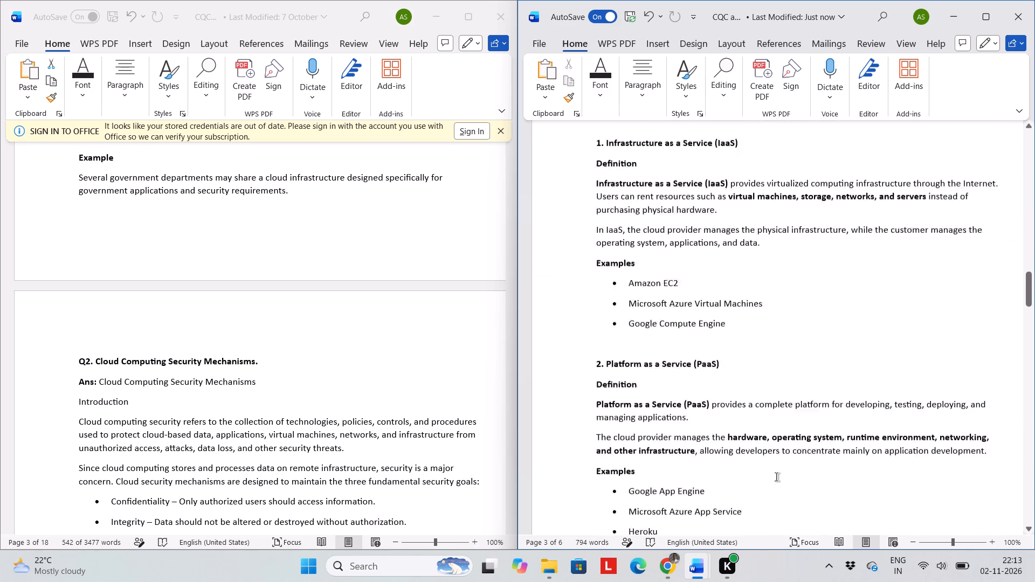
Review the Q2 service and deployment models answer, from the service model sections through the private cloud part, for layout and missing diagrams.
{"action": "scroll", "coordinate": [776, 477], "scroll_direction": "down", "scroll_amount": 1}
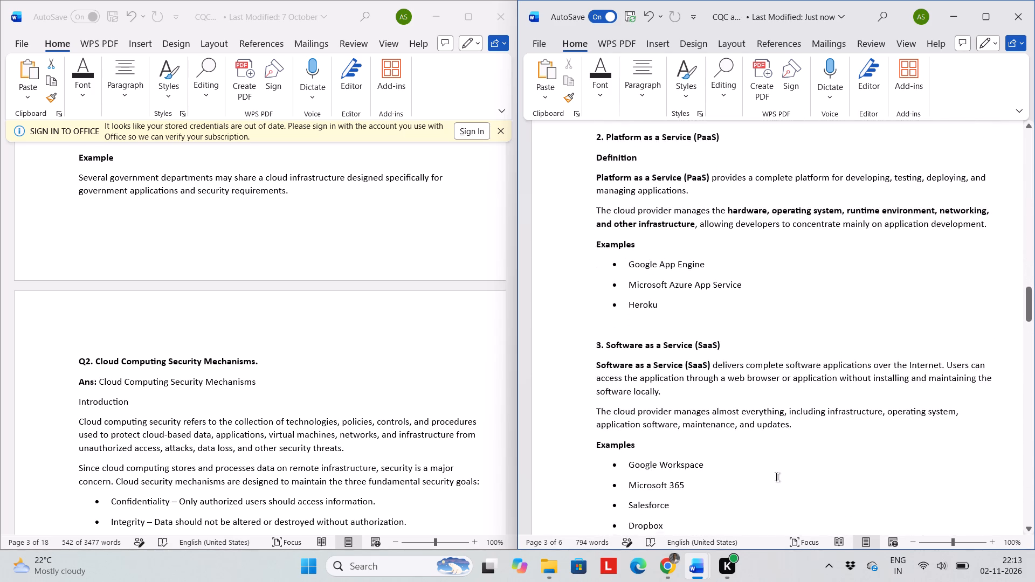
{"action": "scroll", "coordinate": [776, 477], "scroll_direction": "down", "scroll_amount": 2}
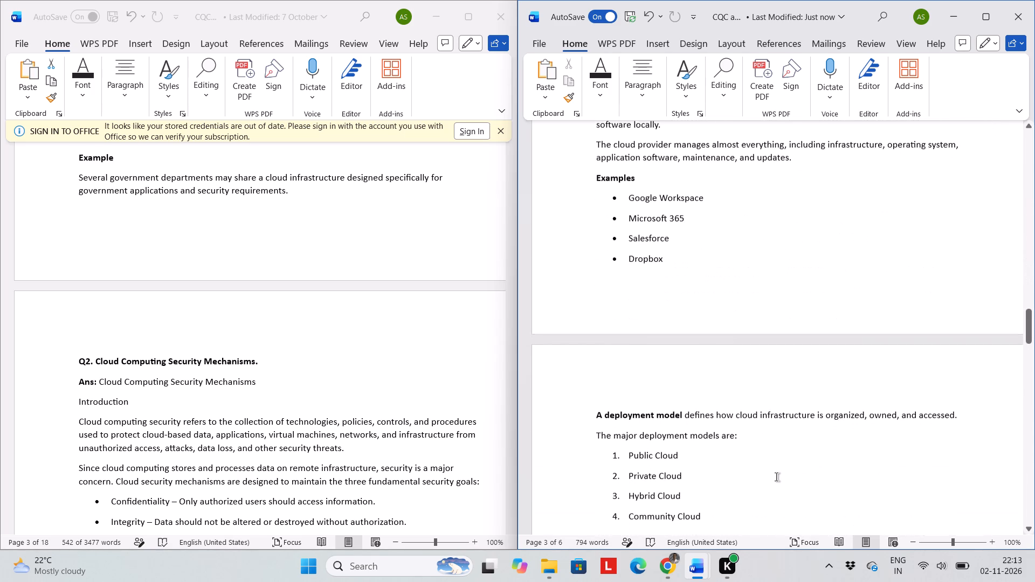
{"action": "scroll", "coordinate": [776, 477], "scroll_direction": "up", "scroll_amount": 4}
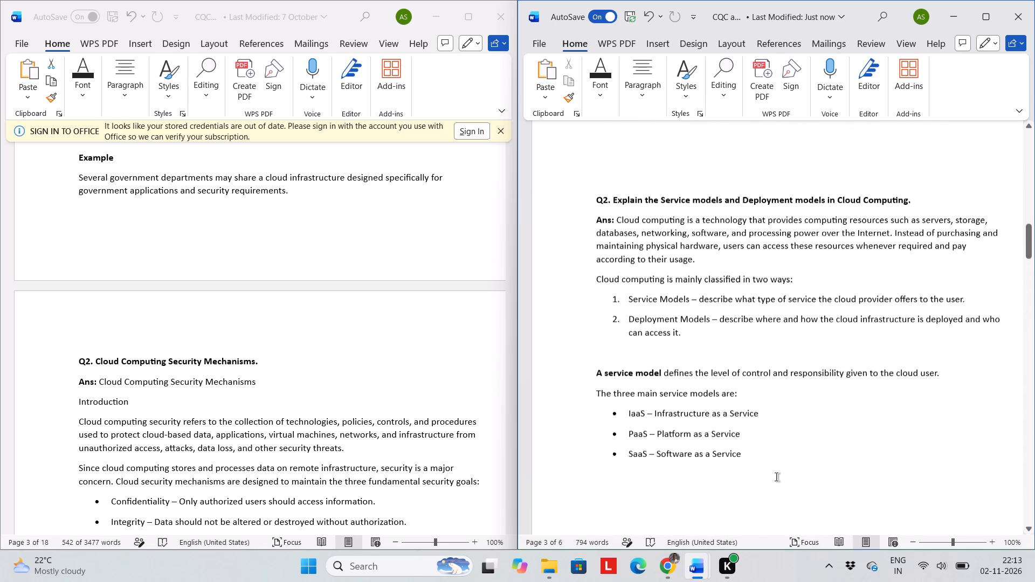
{"action": "scroll", "coordinate": [776, 477], "scroll_direction": "down", "scroll_amount": 5}
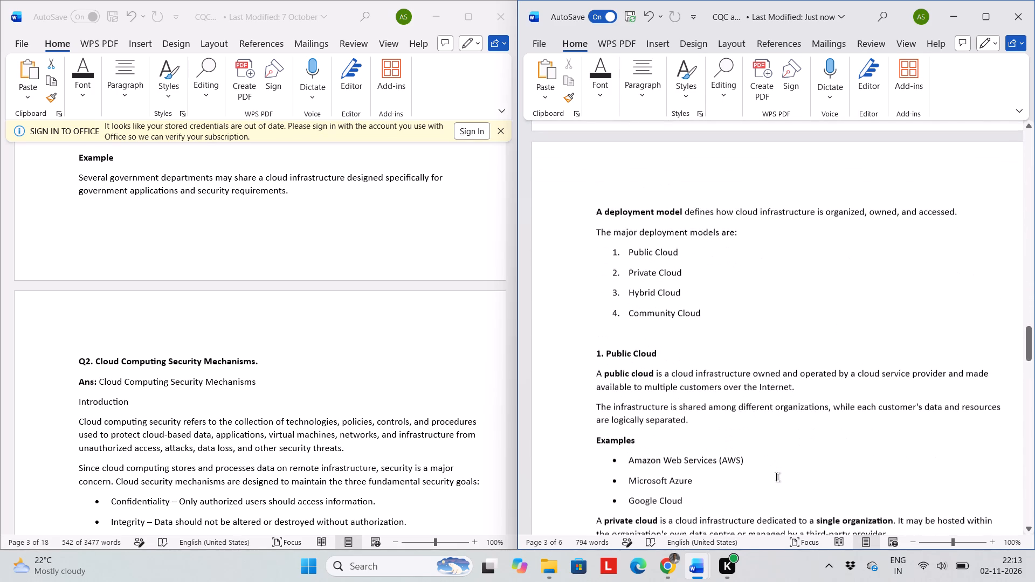
{"action": "scroll", "coordinate": [776, 477], "scroll_direction": "down", "scroll_amount": 2}
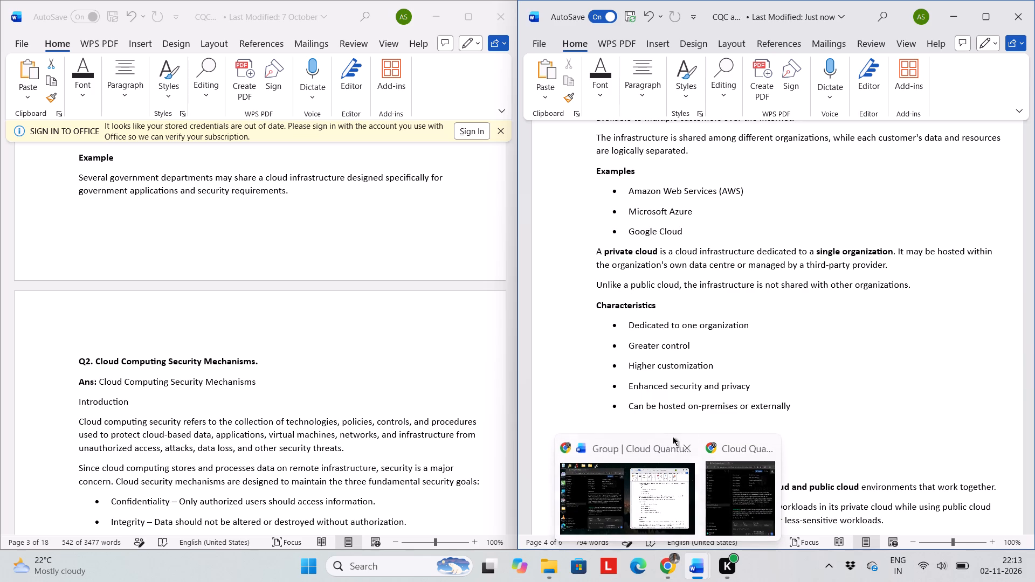
{"action": "scroll", "coordinate": [694, 358], "scroll_direction": "up", "scroll_amount": 2}
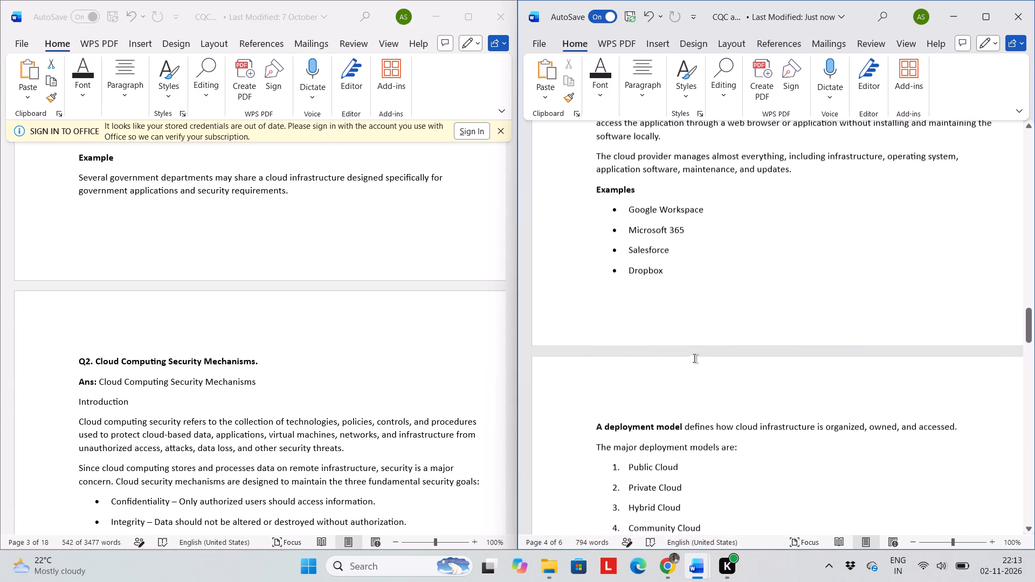
{"action": "scroll", "coordinate": [694, 358], "scroll_direction": "up", "scroll_amount": 3}
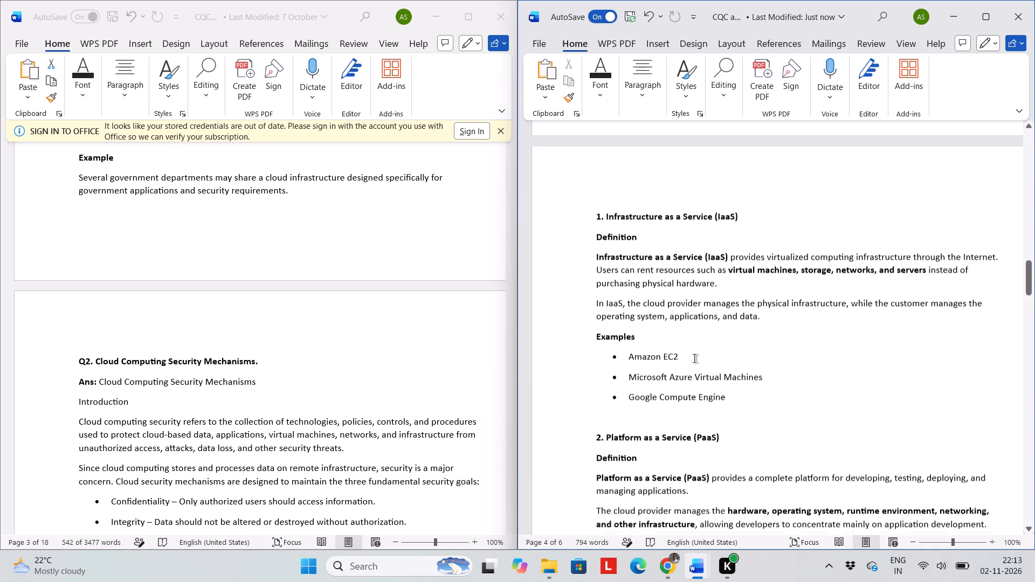
{"action": "scroll", "coordinate": [694, 358], "scroll_direction": "up", "scroll_amount": 3}
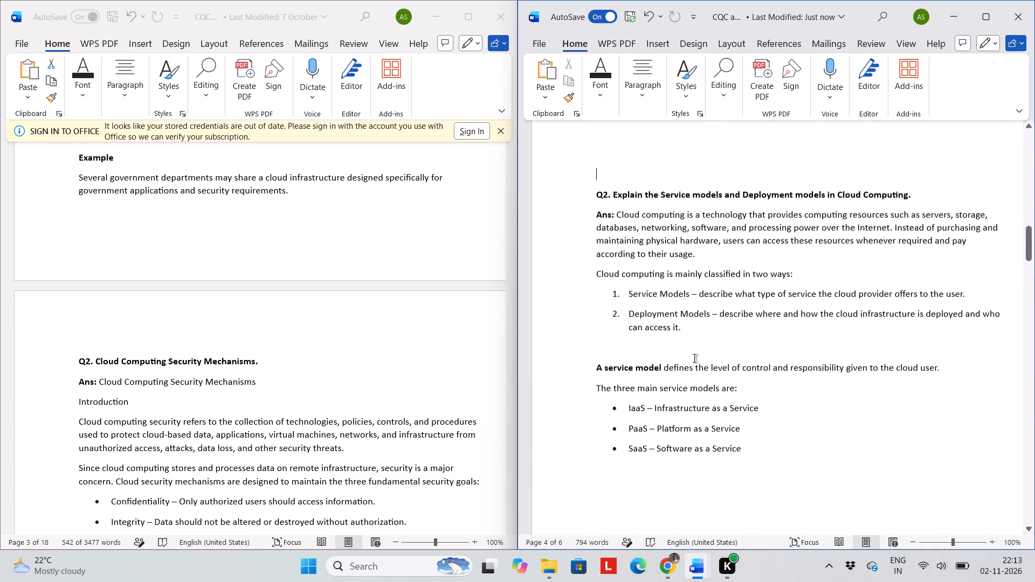
{"action": "scroll", "coordinate": [694, 358], "scroll_direction": "up", "scroll_amount": 1}
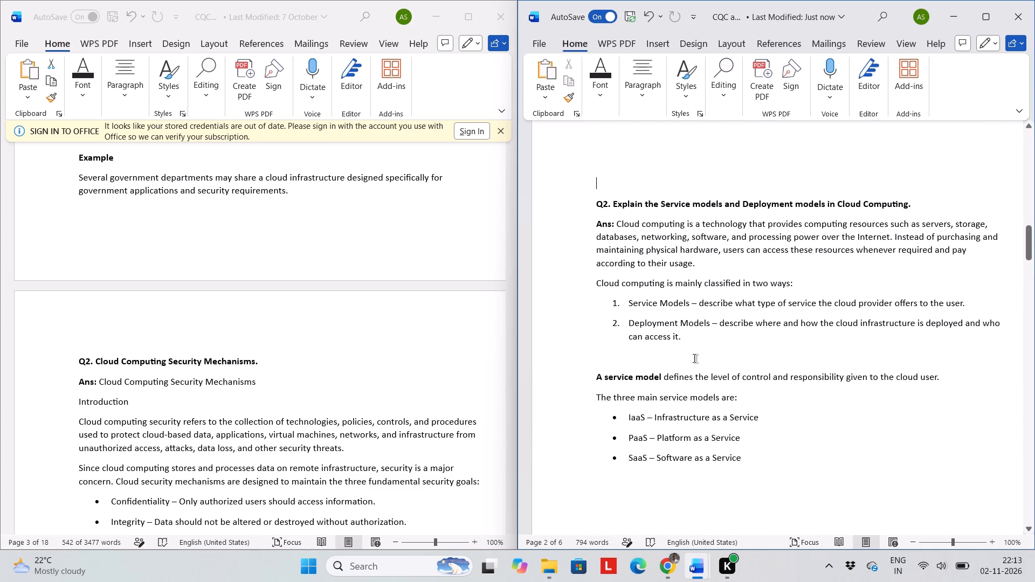
{"action": "left_click", "coordinate": [658, 560]}
{"action": "scroll", "coordinate": [602, 483], "scroll_direction": "down", "scroll_amount": 5}
{"action": "left_click", "coordinate": [204, 19]}
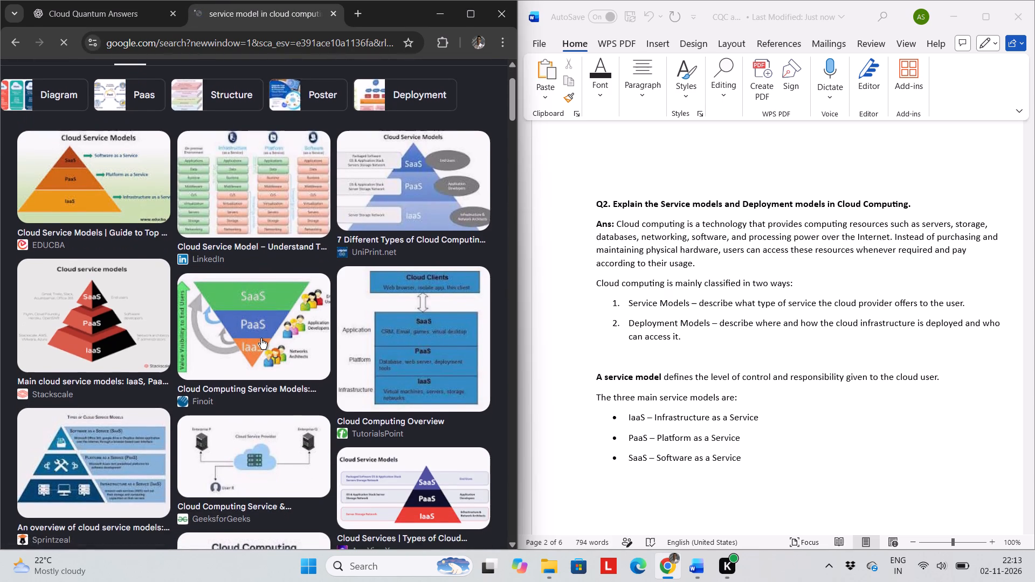
{"action": "scroll", "coordinate": [261, 338], "scroll_direction": "down", "scroll_amount": 1}
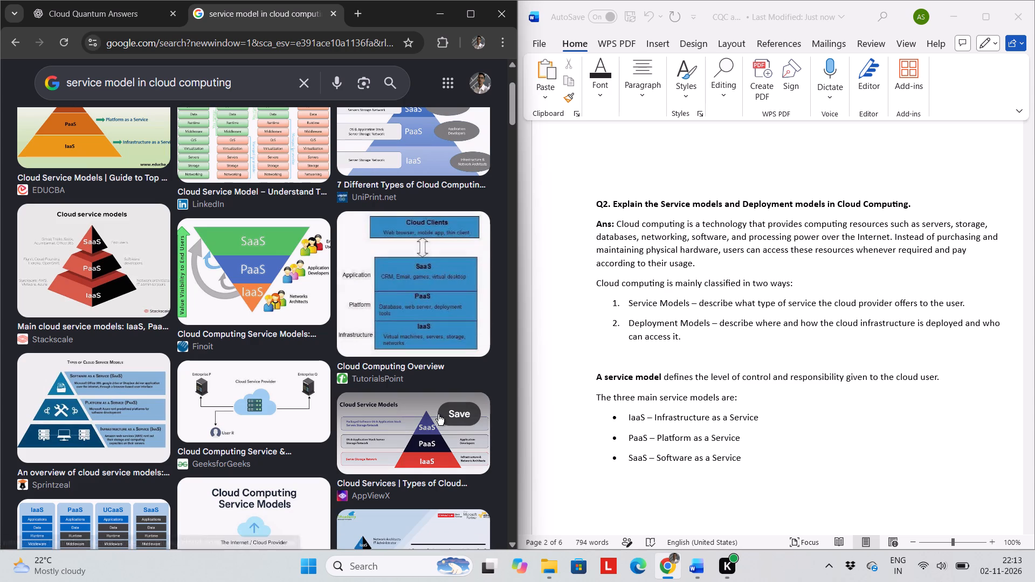
{"action": "left_click", "coordinate": [371, 433]}
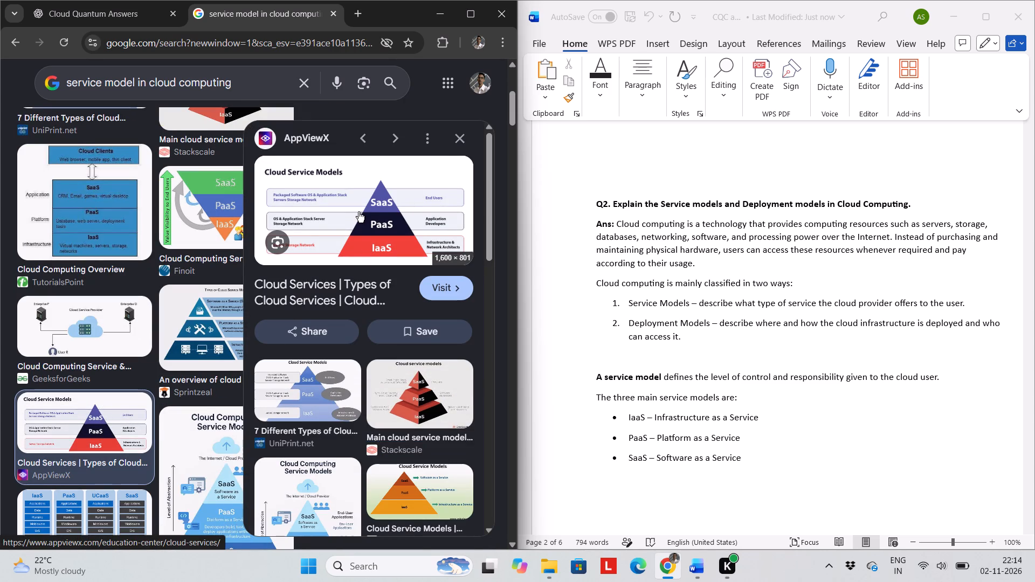
{"action": "left_click", "coordinate": [415, 204]}
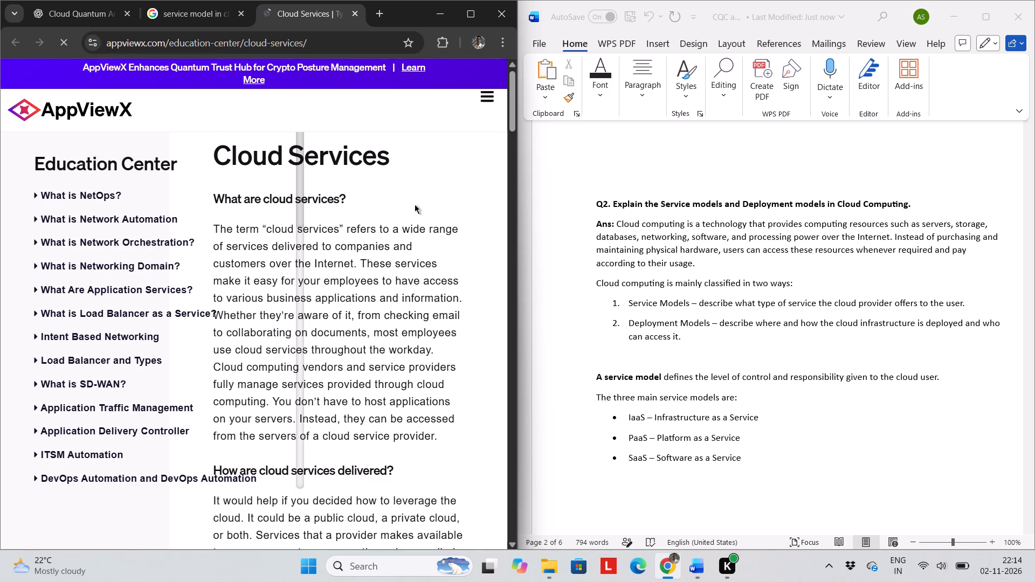
{"action": "scroll", "coordinate": [301, 221], "scroll_direction": "down", "scroll_amount": 4}
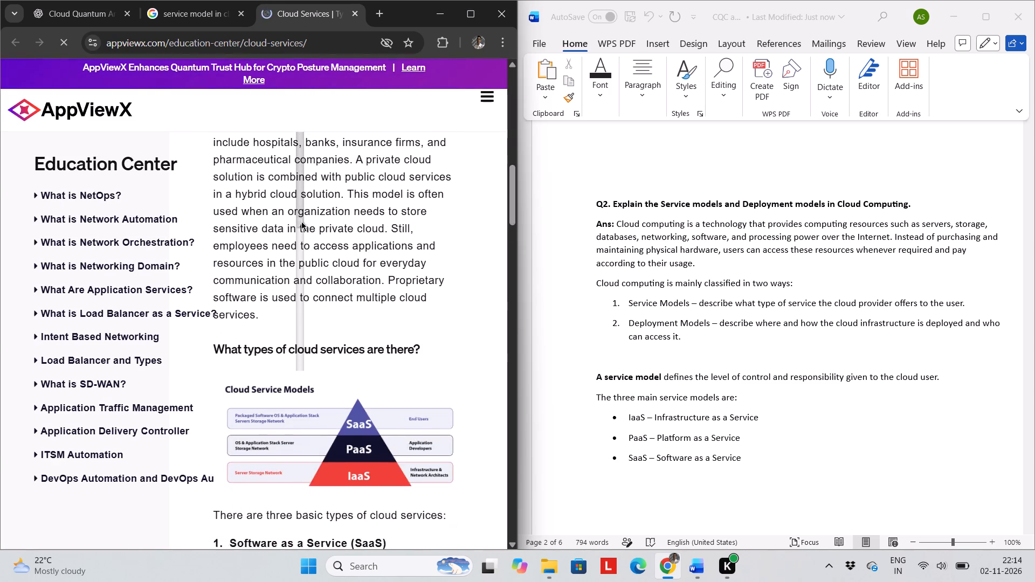
{"action": "scroll", "coordinate": [301, 221], "scroll_direction": "down", "scroll_amount": 1}
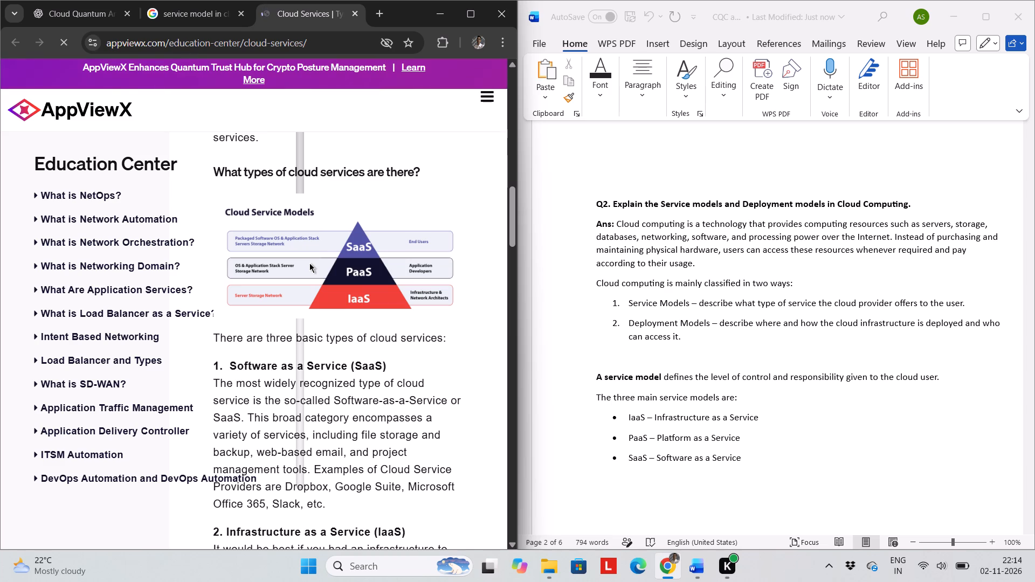
{"action": "left_click", "coordinate": [355, 12]}
{"action": "scroll", "coordinate": [381, 254], "scroll_direction": "up", "scroll_amount": 1}
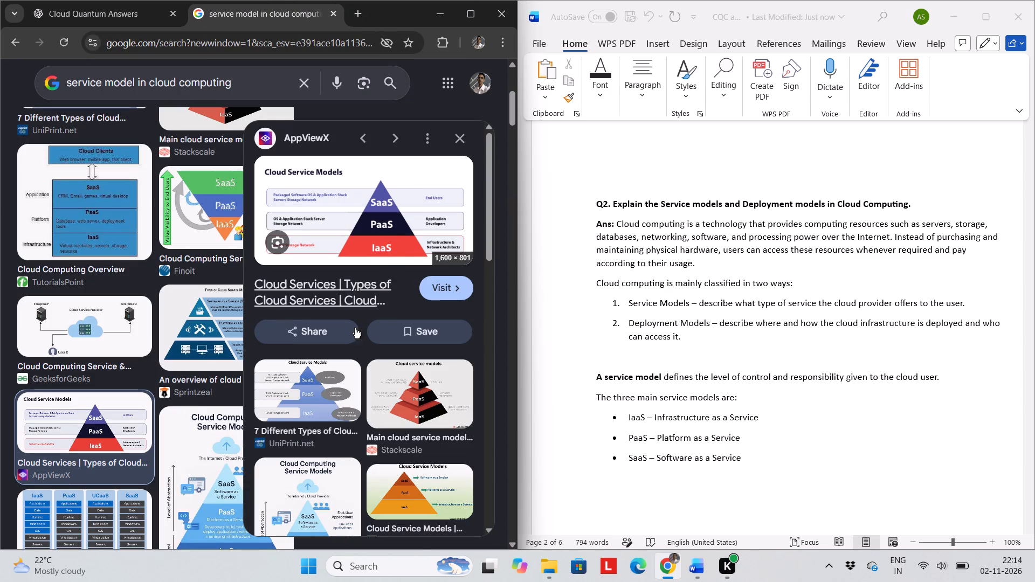
{"action": "scroll", "coordinate": [335, 337], "scroll_direction": "up", "scroll_amount": 1}
{"action": "scroll", "coordinate": [218, 230], "scroll_direction": "up", "scroll_amount": 2}
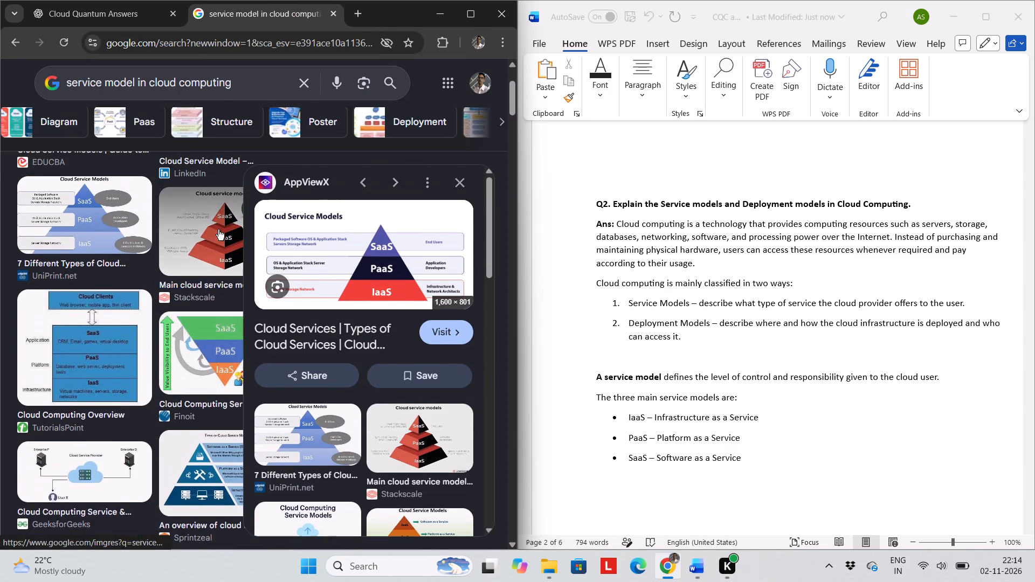
{"action": "scroll", "coordinate": [218, 230], "scroll_direction": "up", "scroll_amount": 1}
{"action": "left_click", "coordinate": [468, 208]}
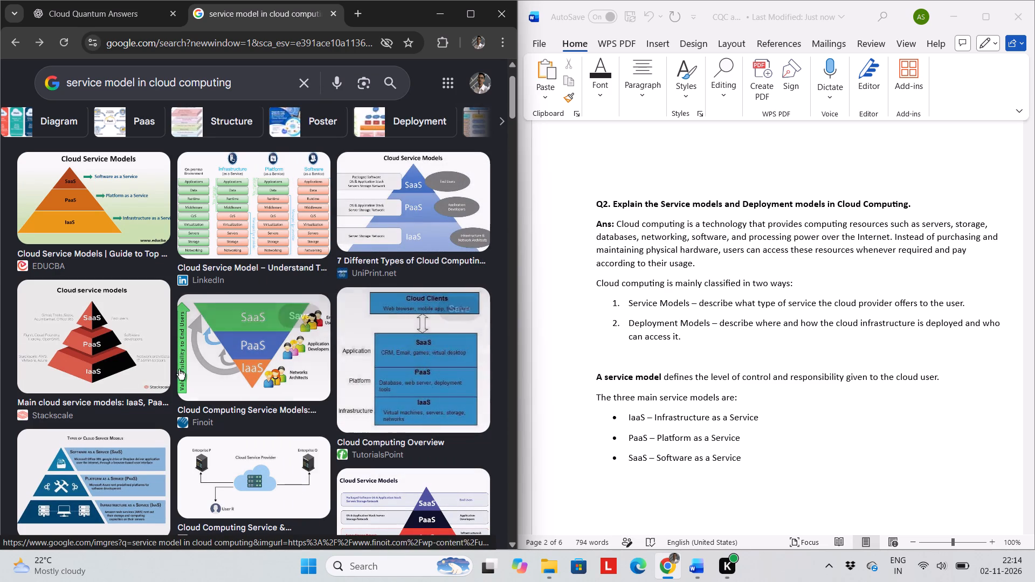
Browse the image results to compare cloud service model diagrams suitable for the Q2 answer.
{"action": "scroll", "coordinate": [318, 481], "scroll_direction": "down", "scroll_amount": 2}
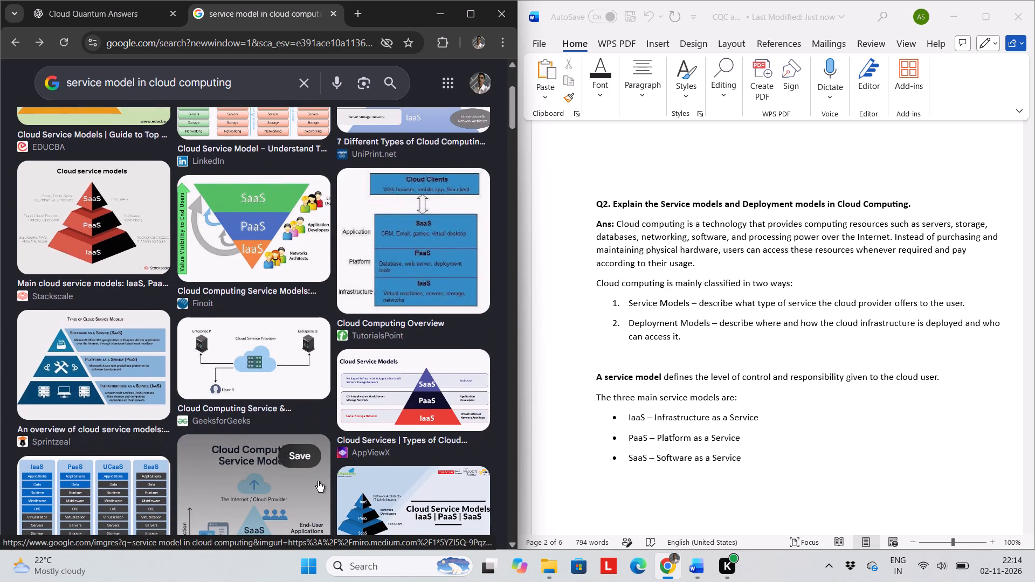
{"action": "scroll", "coordinate": [318, 481], "scroll_direction": "down", "scroll_amount": 4}
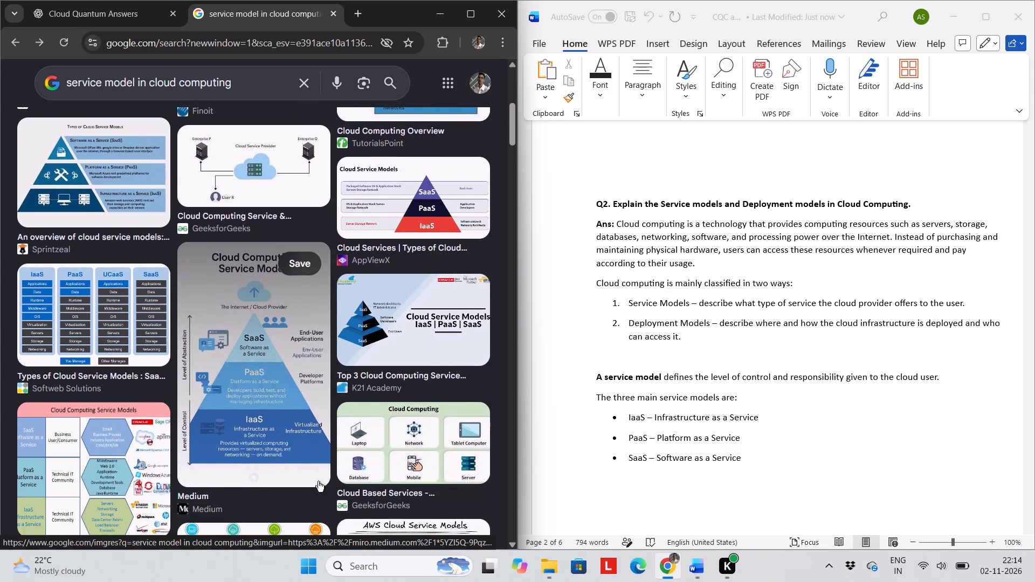
{"action": "scroll", "coordinate": [318, 481], "scroll_direction": "down", "scroll_amount": 1}
{"action": "scroll", "coordinate": [318, 481], "scroll_direction": "up", "scroll_amount": 2}
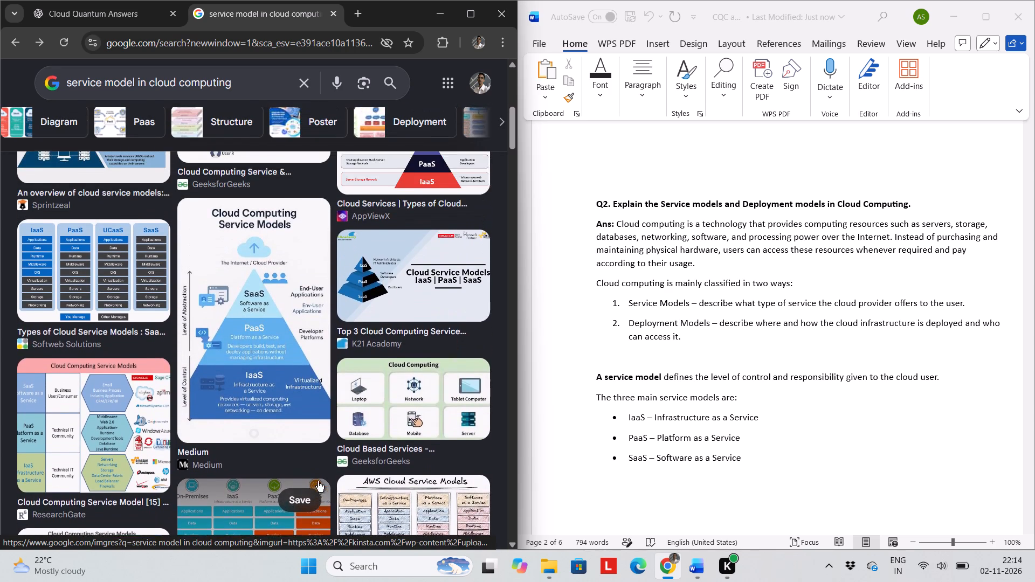
{"action": "scroll", "coordinate": [318, 481], "scroll_direction": "up", "scroll_amount": 2}
{"action": "scroll", "coordinate": [402, 481], "scroll_direction": "up", "scroll_amount": 3}
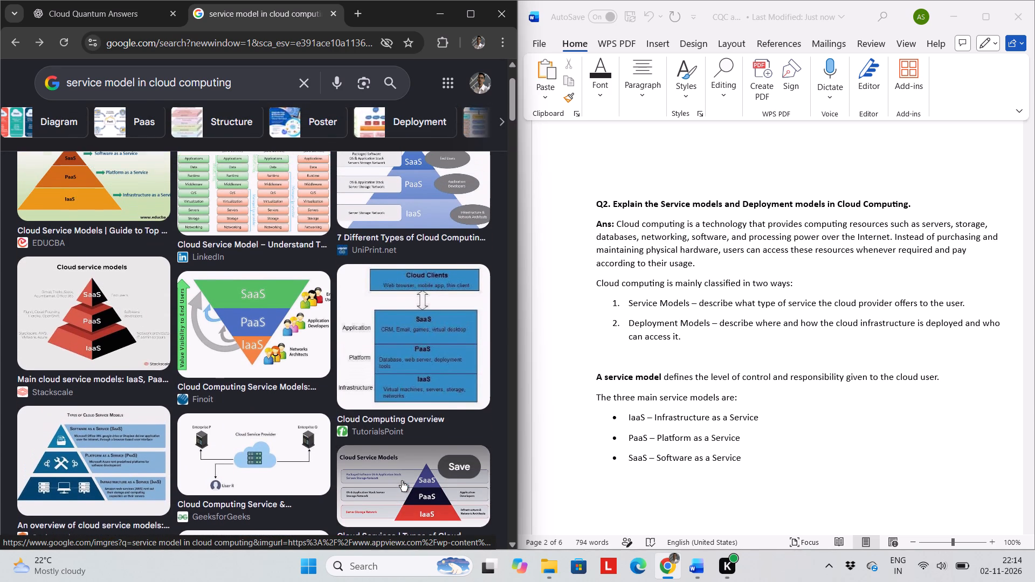
{"action": "scroll", "coordinate": [402, 481], "scroll_direction": "up", "scroll_amount": 1}
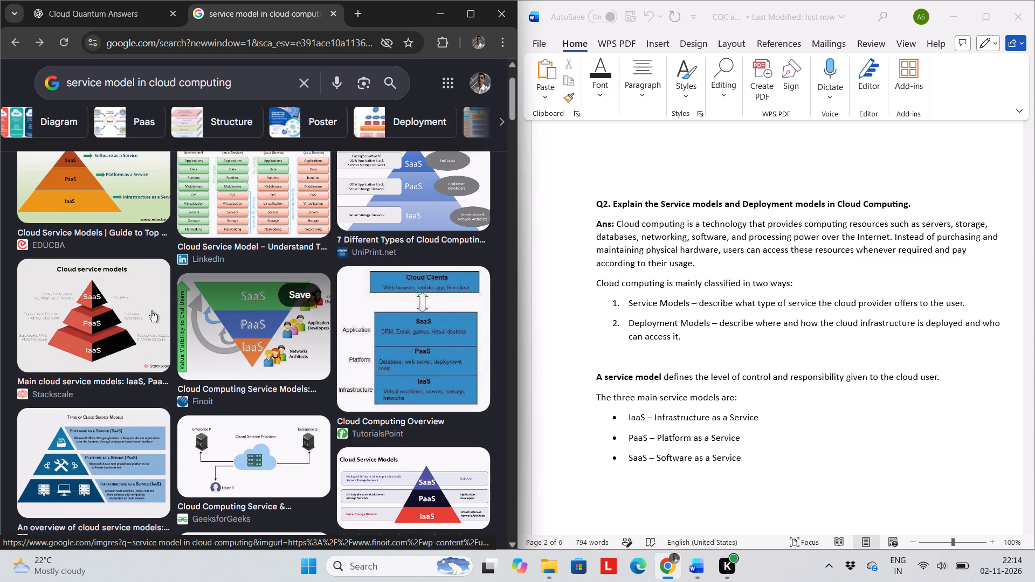
{"action": "scroll", "coordinate": [395, 331], "scroll_direction": "up", "scroll_amount": 1}
Open UniPrint's page on 7 Different Types of Cloud Computing Structures and copy its Cloud Service Models pyramid image.
{"action": "left_click", "coordinate": [399, 262]}
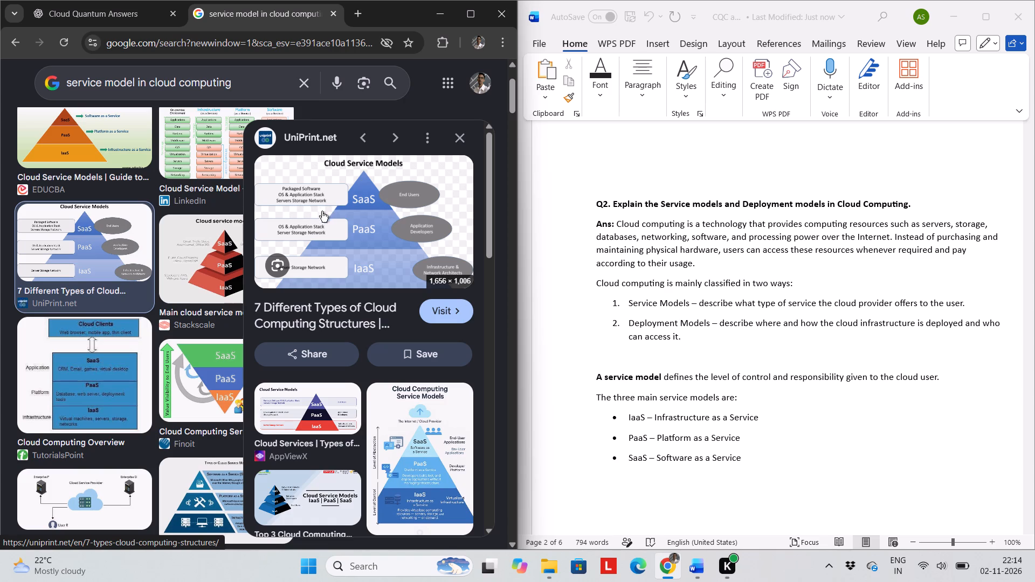
{"action": "left_click", "coordinate": [369, 253]}
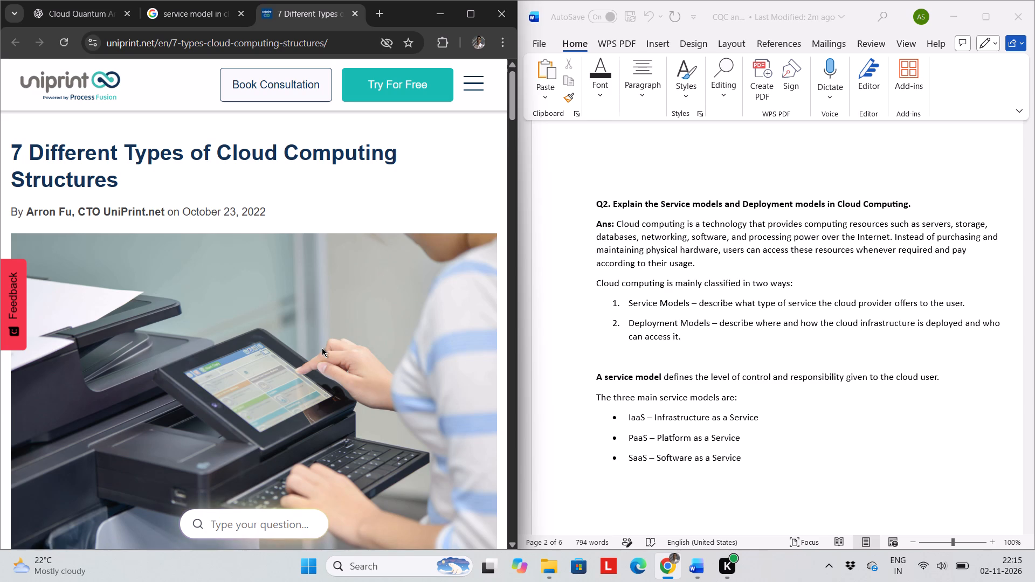
{"action": "scroll", "coordinate": [350, 348], "scroll_direction": "down", "scroll_amount": 5}
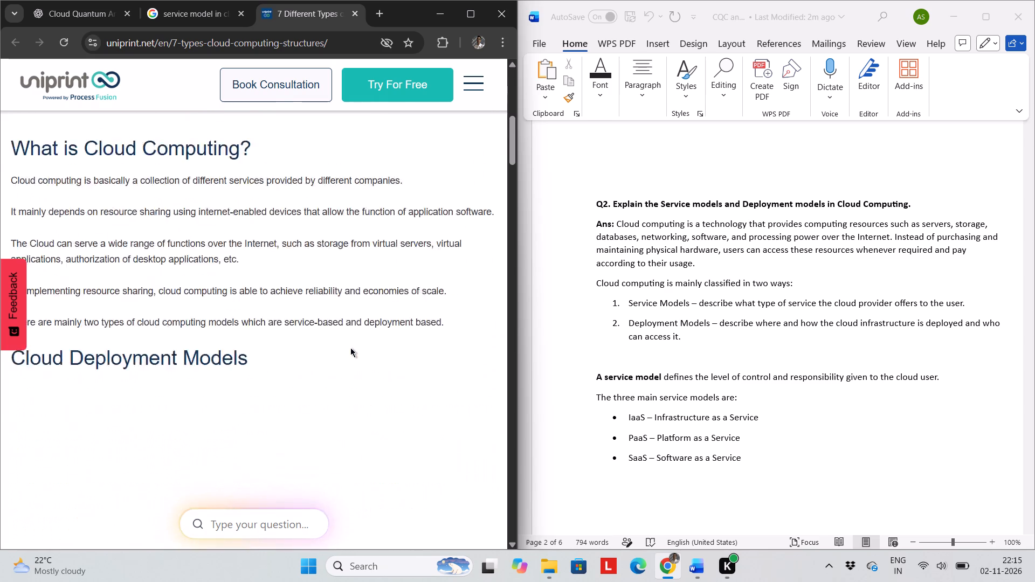
{"action": "scroll", "coordinate": [350, 348], "scroll_direction": "down", "scroll_amount": 3}
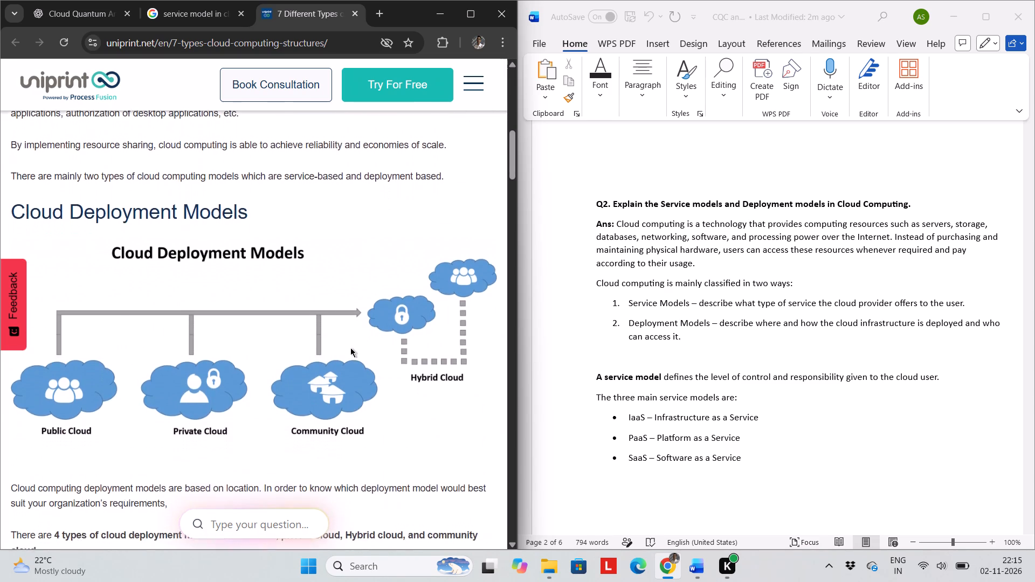
{"action": "scroll", "coordinate": [350, 348], "scroll_direction": "down", "scroll_amount": 9}
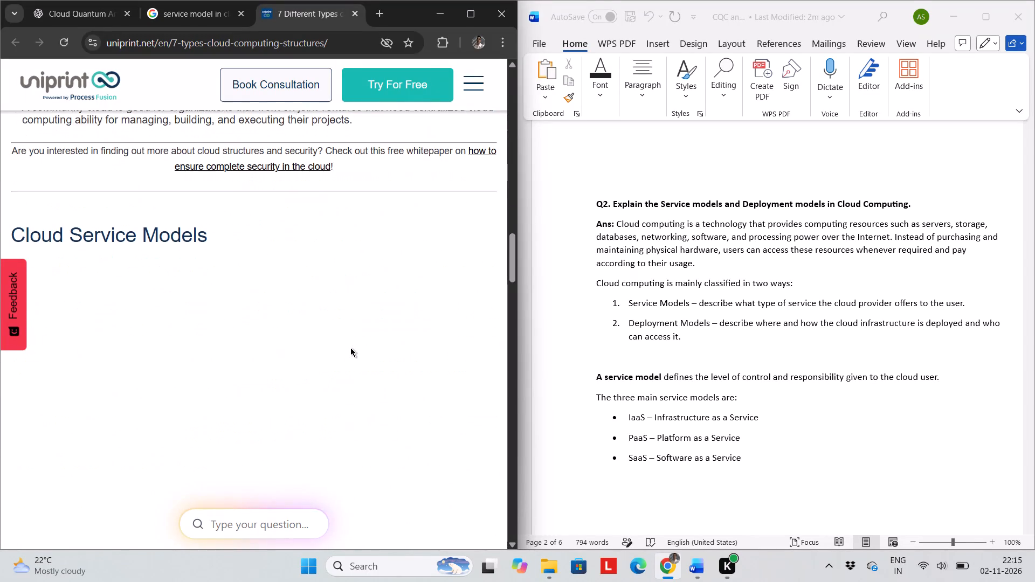
{"action": "scroll", "coordinate": [350, 348], "scroll_direction": "down", "scroll_amount": 1}
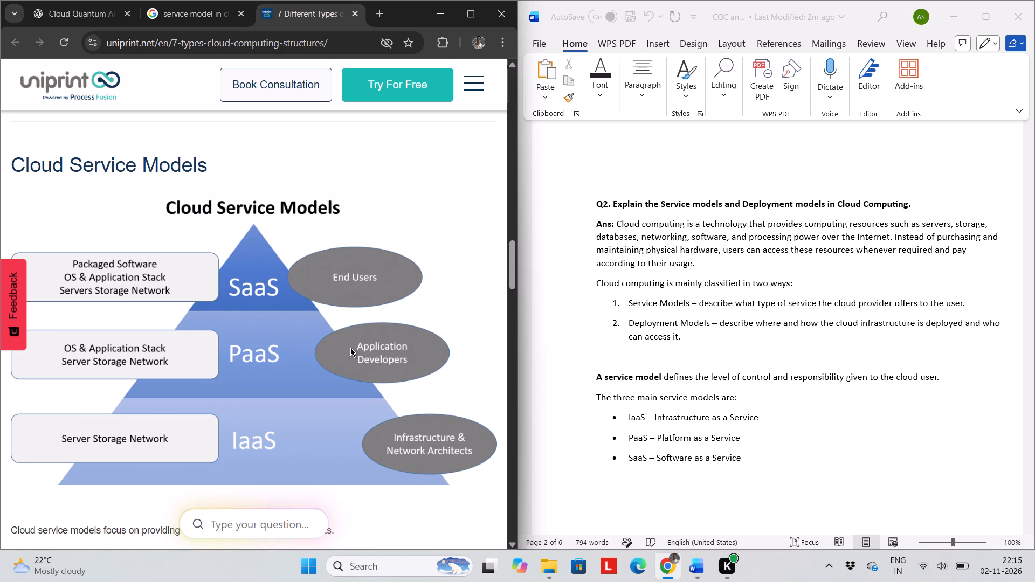
{"action": "right_click", "coordinate": [316, 374]}
{"action": "left_click", "coordinate": [388, 231]}
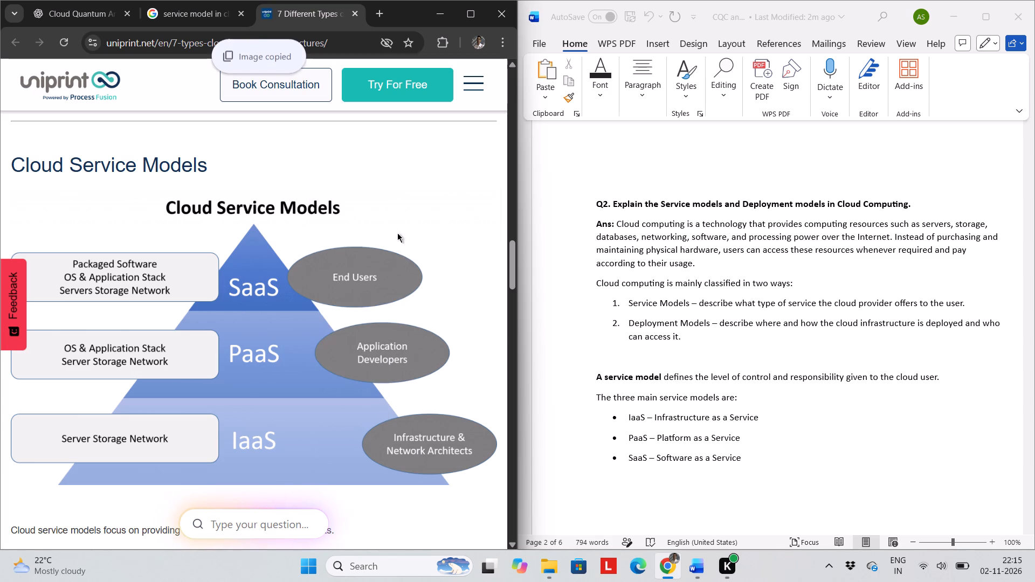
Switch to the Word document and look through the Q2 answer for the place where the service models diagram belongs.
{"action": "scroll", "coordinate": [734, 411], "scroll_direction": "up", "scroll_amount": 1}
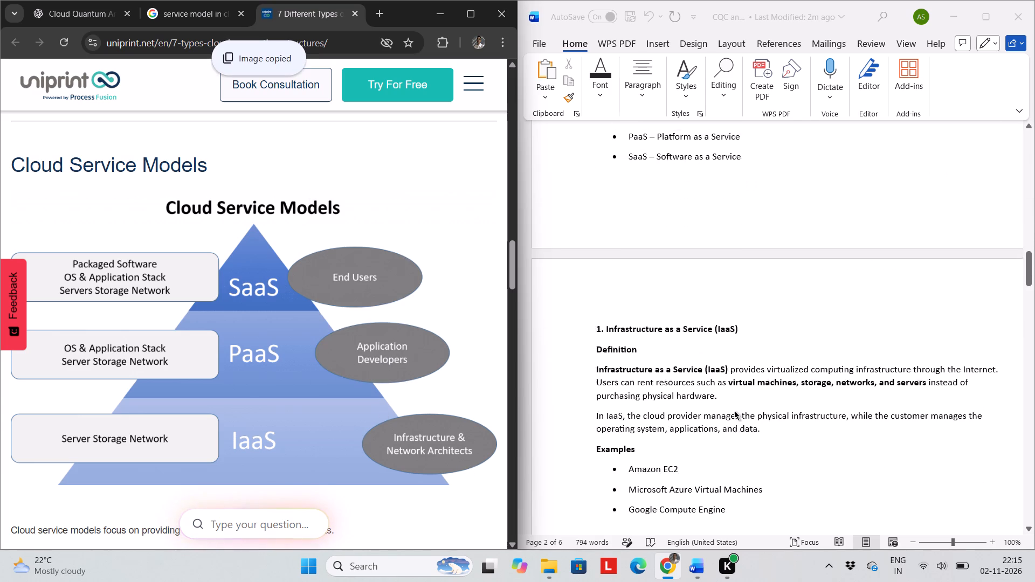
{"action": "scroll", "coordinate": [734, 411], "scroll_direction": "up", "scroll_amount": 1}
{"action": "scroll", "coordinate": [734, 411], "scroll_direction": "down", "scroll_amount": 1}
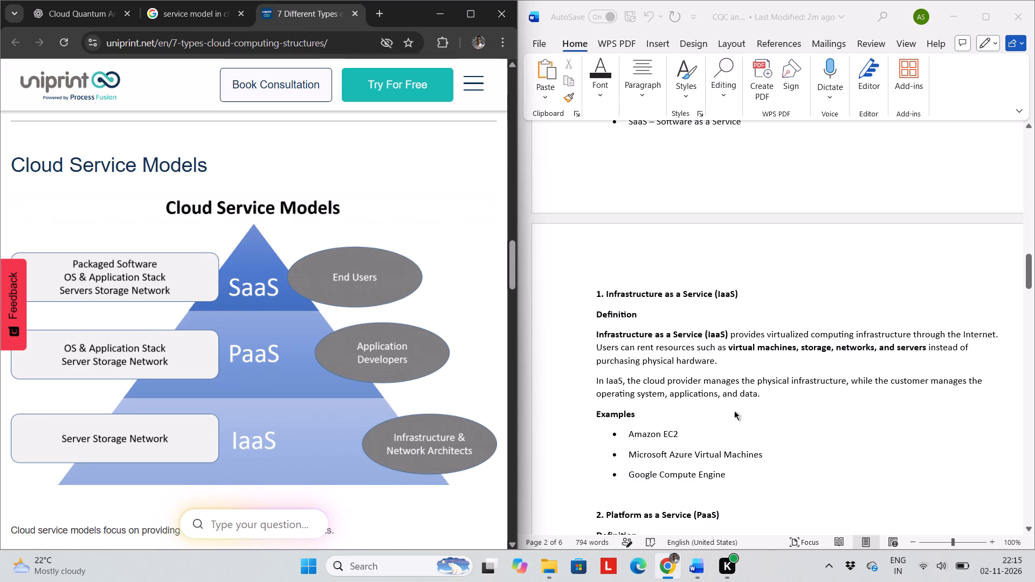
{"action": "scroll", "coordinate": [734, 411], "scroll_direction": "down", "scroll_amount": 3}
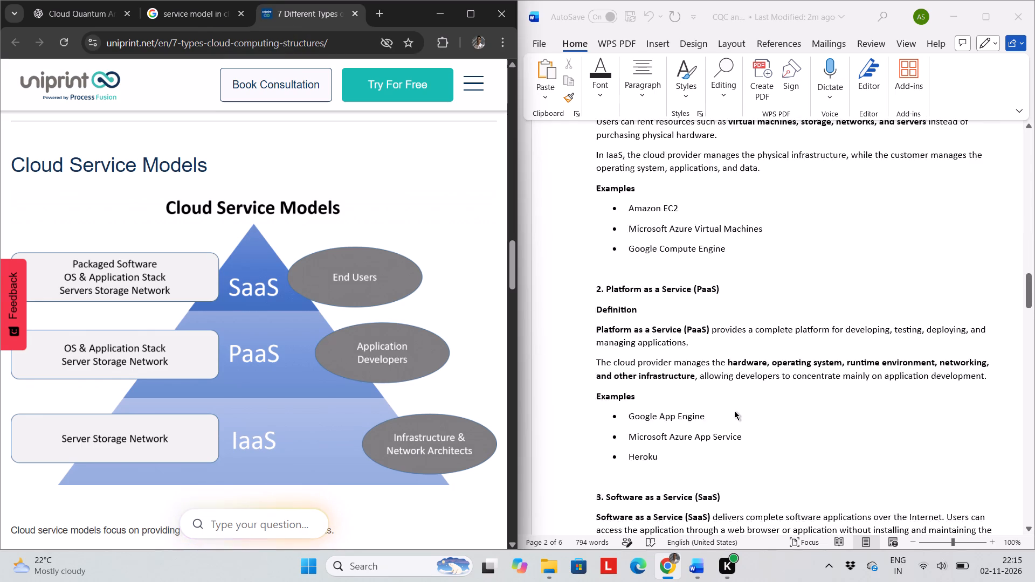
{"action": "scroll", "coordinate": [734, 411], "scroll_direction": "down", "scroll_amount": 5}
{"action": "scroll", "coordinate": [734, 411], "scroll_direction": "left", "scroll_amount": 1}
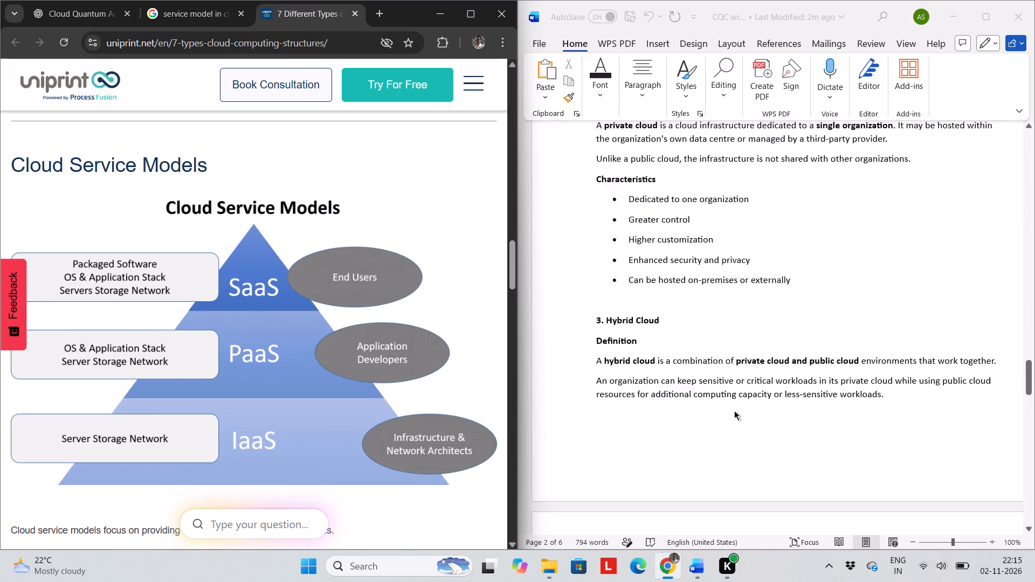
{"action": "scroll", "coordinate": [734, 411], "scroll_direction": "left", "scroll_amount": 1}
{"action": "scroll", "coordinate": [734, 411], "scroll_direction": "up", "scroll_amount": 1}
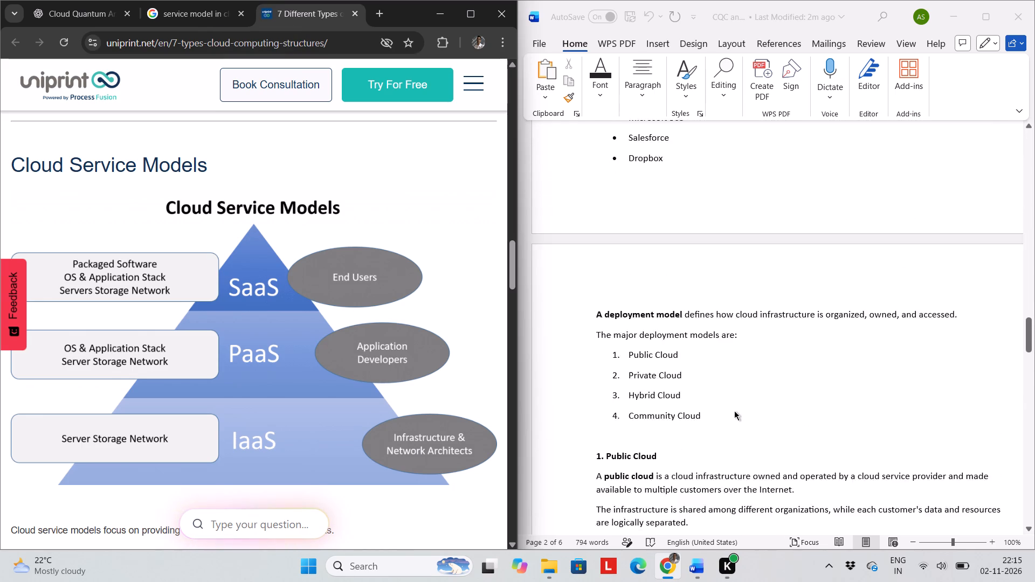
{"action": "scroll", "coordinate": [734, 411], "scroll_direction": "up", "scroll_amount": 2}
{"action": "scroll", "coordinate": [734, 411], "scroll_direction": "down", "scroll_amount": 1}
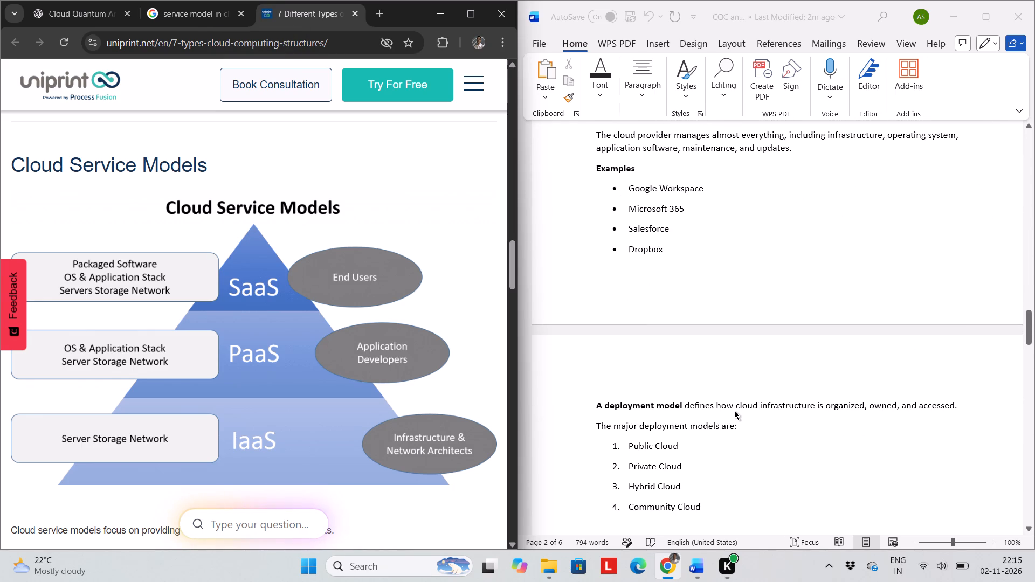
{"action": "left_click", "coordinate": [685, 245]}
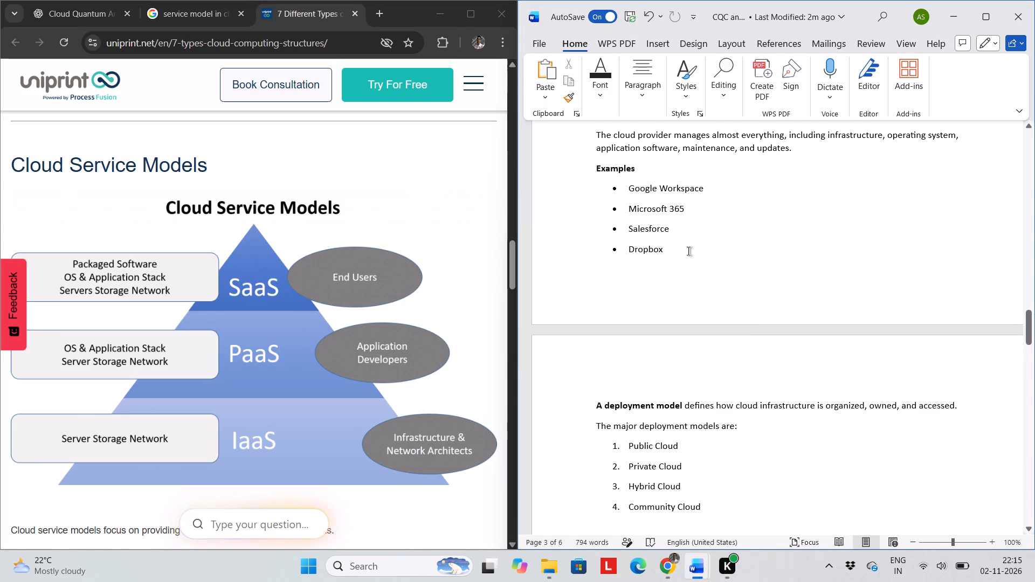
Remove the extra blank lines between the Q1 conclusion and the Q2 heading.
{"action": "scroll", "coordinate": [688, 251], "scroll_direction": "up", "scroll_amount": 7}
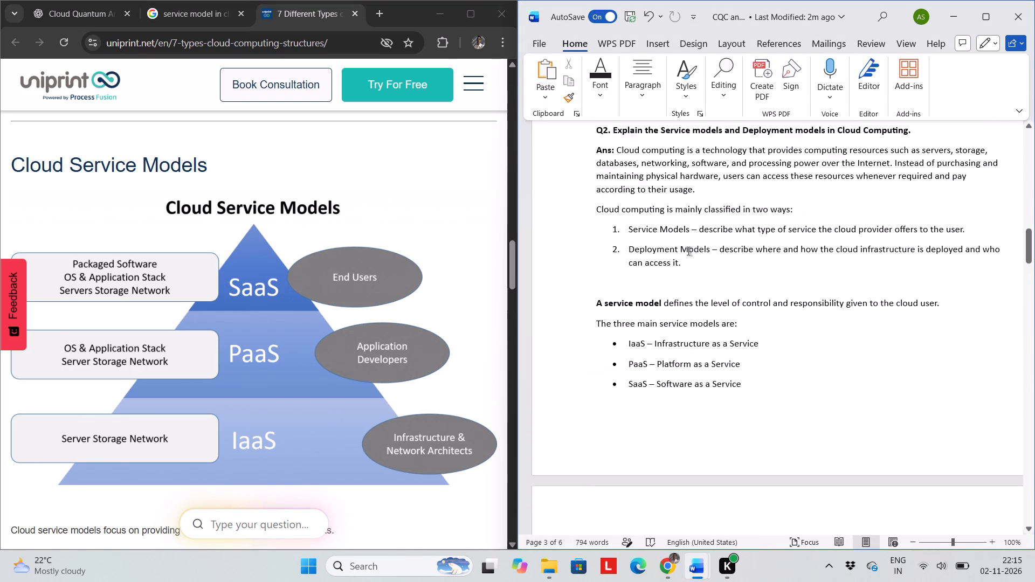
{"action": "scroll", "coordinate": [688, 251], "scroll_direction": "up", "scroll_amount": 2}
{"action": "scroll", "coordinate": [623, 465], "scroll_direction": "down", "scroll_amount": 1}
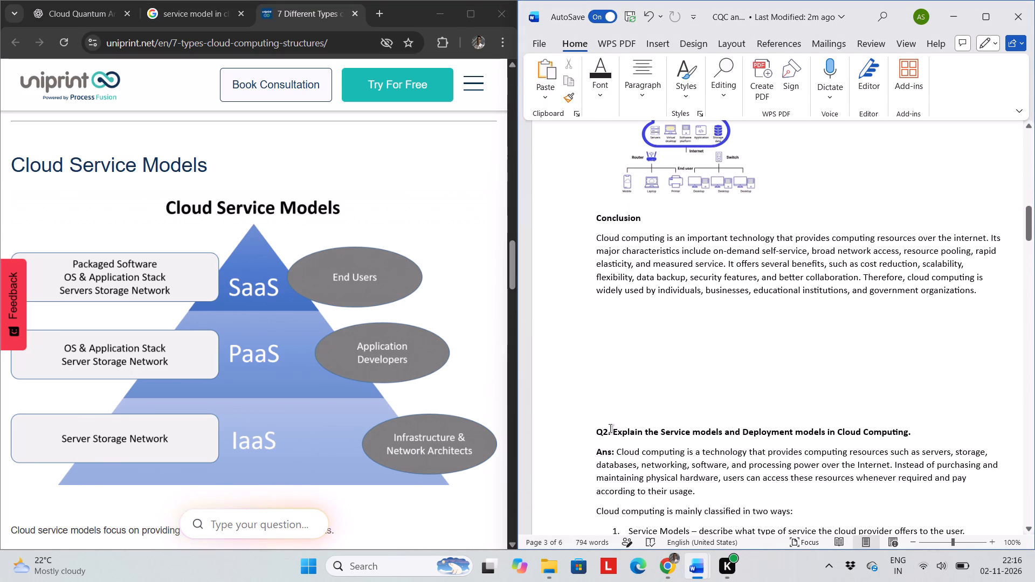
{"action": "key", "text": "BackSpace"}
{"action": "key", "text": "BackSpace"}
{"action": "key", "text": "BackSpace"}
{"action": "key", "text": "BackSpace"}
{"action": "key", "text": "BackSpace"}
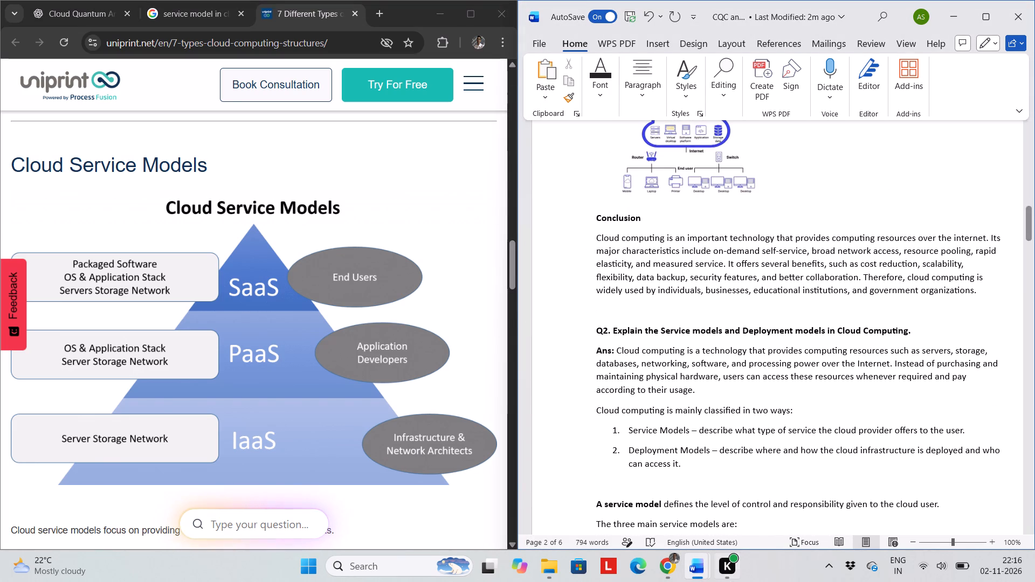
Paste the copied Cloud Service Models pyramid below the SaaS bullet and shrink it to a little over half its width.
{"action": "scroll", "coordinate": [730, 581], "scroll_direction": "down", "scroll_amount": 1}
{"action": "scroll", "coordinate": [808, 371], "scroll_direction": "down", "scroll_amount": 2}
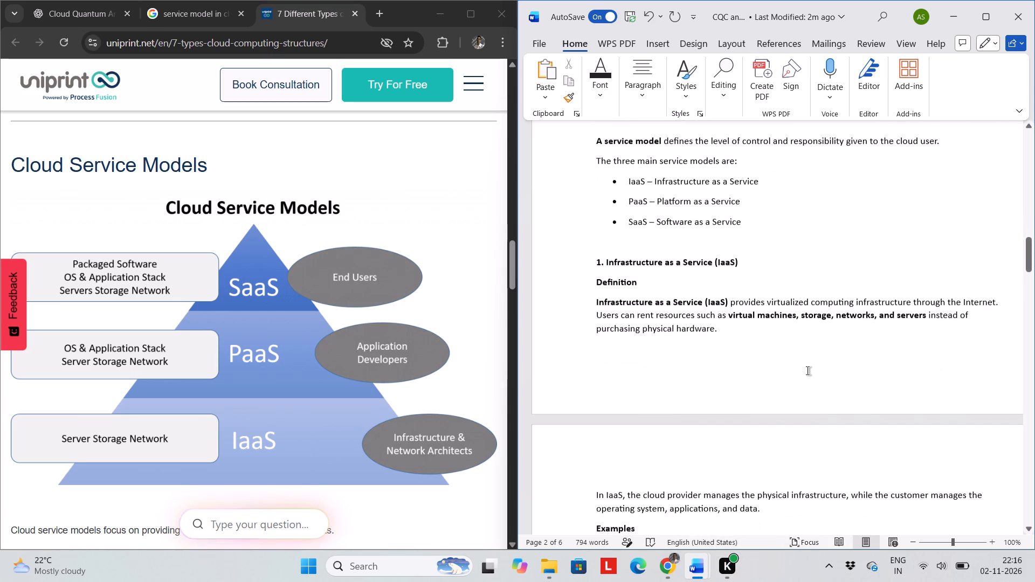
{"action": "left_click", "coordinate": [756, 220]}
{"action": "key", "text": "Return"}
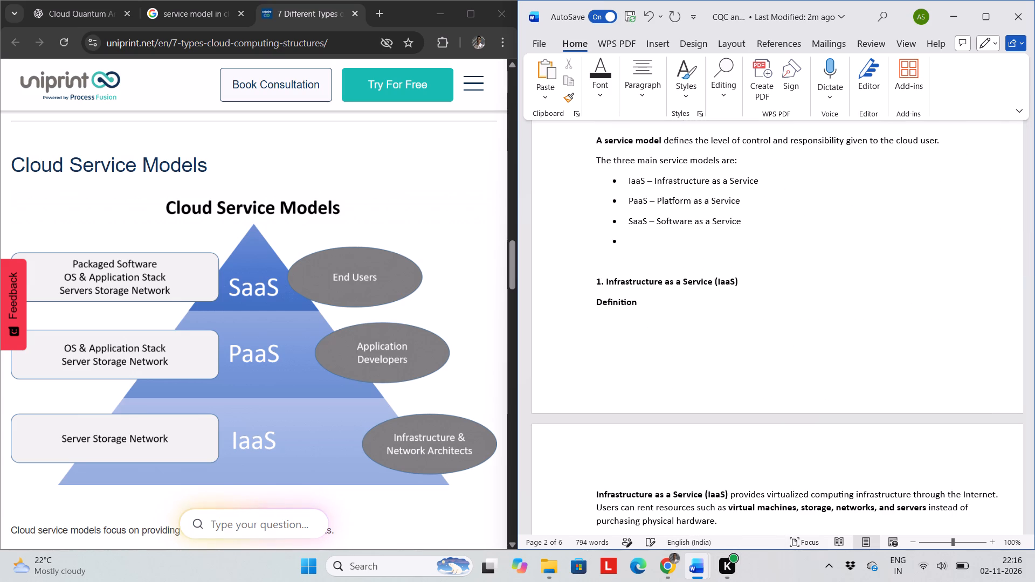
{"action": "key", "text": "BackSpace"}
{"action": "key", "text": "BackSpace"}
{"action": "key", "text": "ctrl+v"}
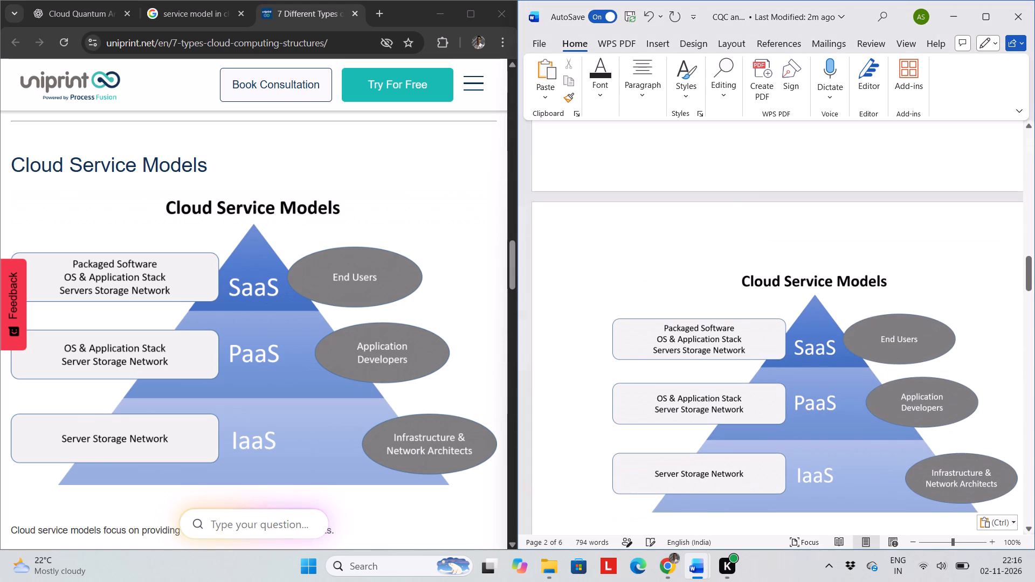
{"action": "left_click", "coordinate": [875, 380]}
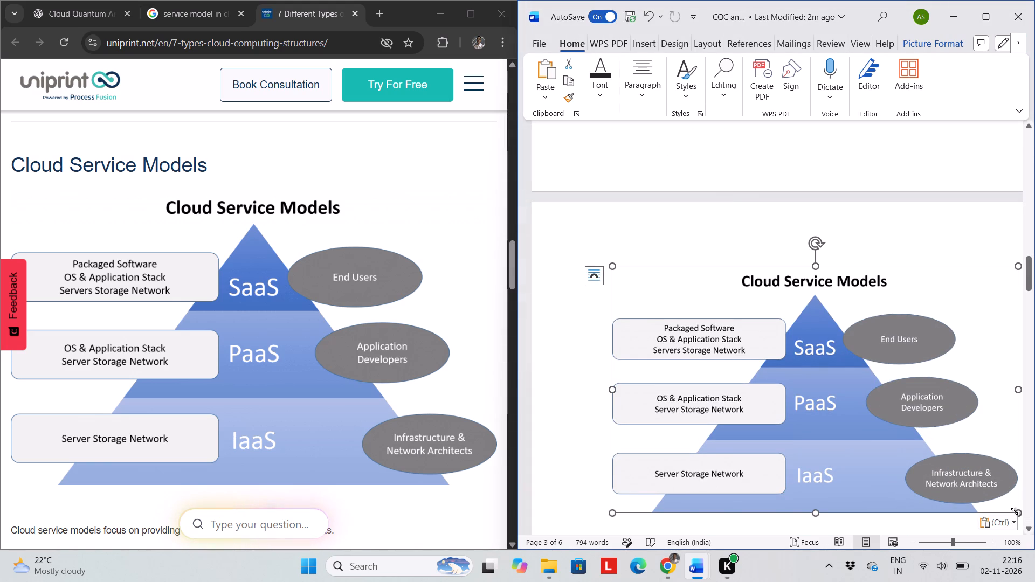
{"action": "left_click_drag", "start_coordinate": [1014, 511], "coordinate": [839, 405]}
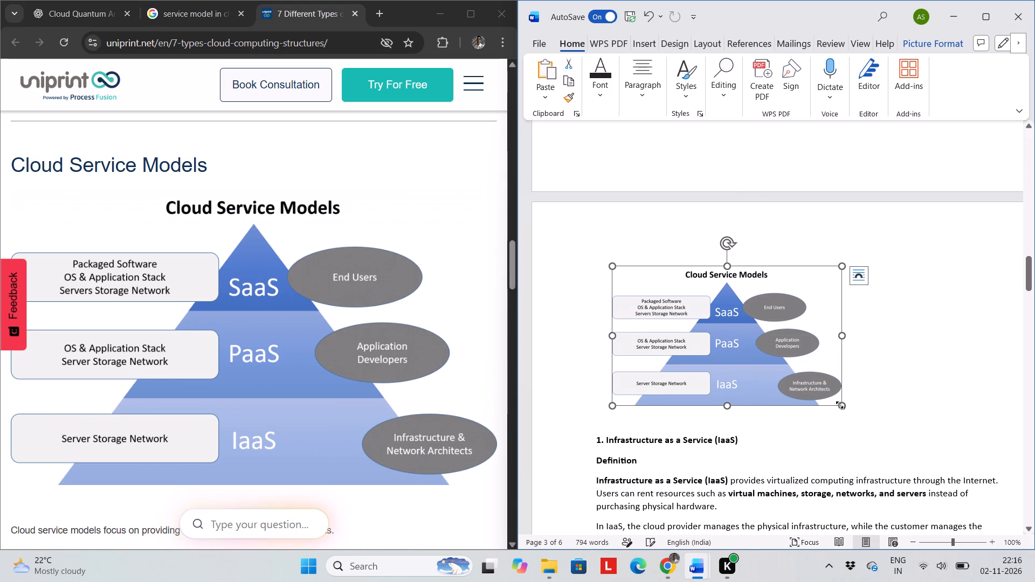
{"action": "left_click", "coordinate": [899, 406]}
Delete the blank line above the paragraph beginning "A service model" in the Q2 answer.
{"action": "scroll", "coordinate": [899, 406], "scroll_direction": "up", "scroll_amount": 2}
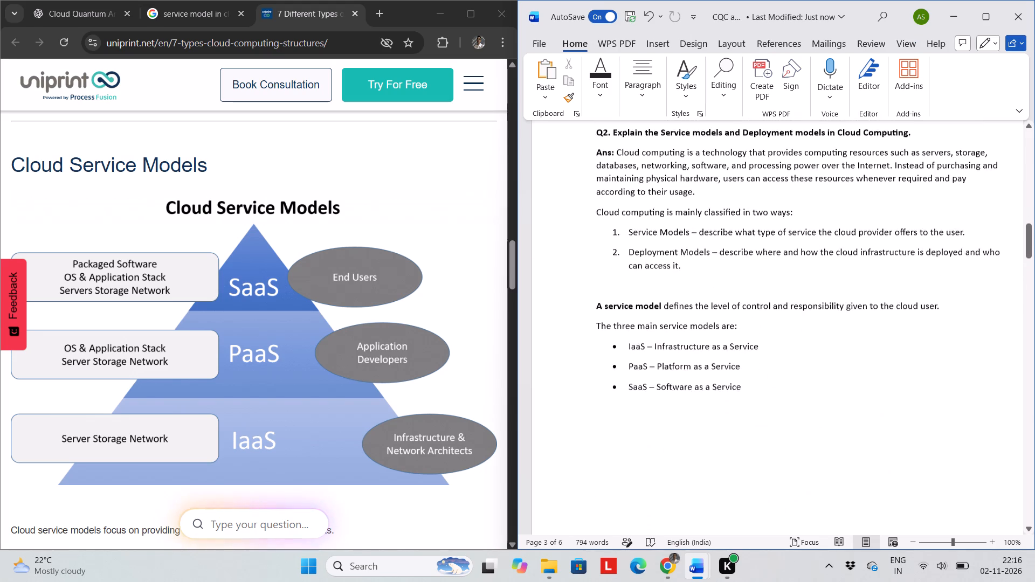
{"action": "scroll", "coordinate": [899, 406], "scroll_direction": "down", "scroll_amount": 1}
{"action": "scroll", "coordinate": [899, 406], "scroll_direction": "up", "scroll_amount": 2}
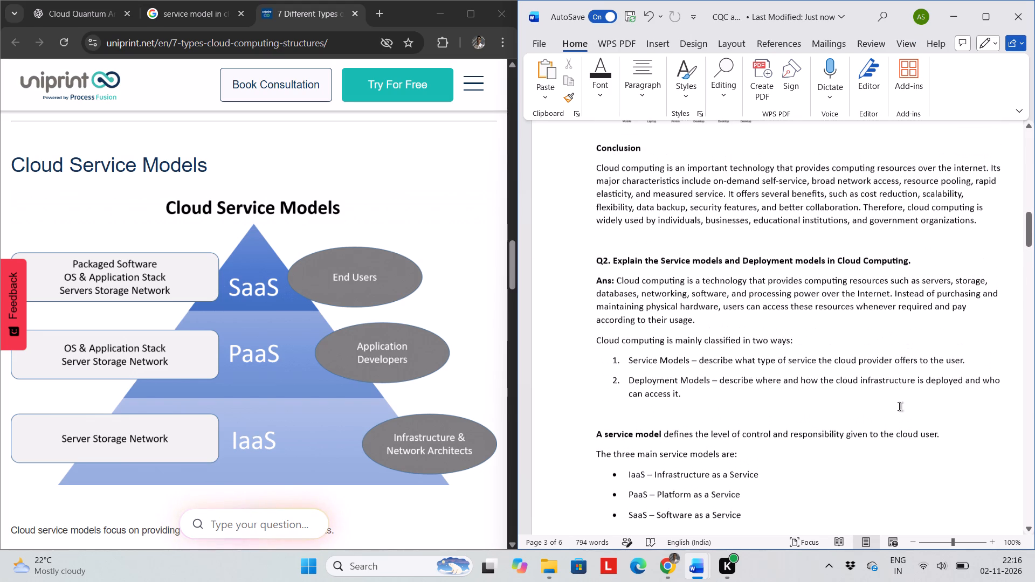
{"action": "scroll", "coordinate": [899, 406], "scroll_direction": "up", "scroll_amount": 2}
{"action": "left_click", "coordinate": [604, 422]}
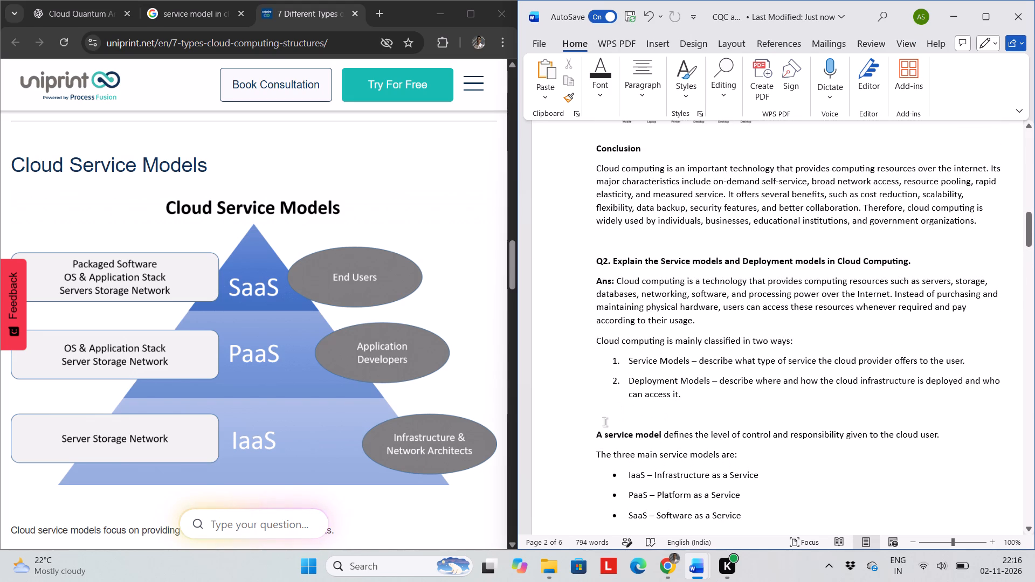
{"action": "key", "text": "BackSpace"}
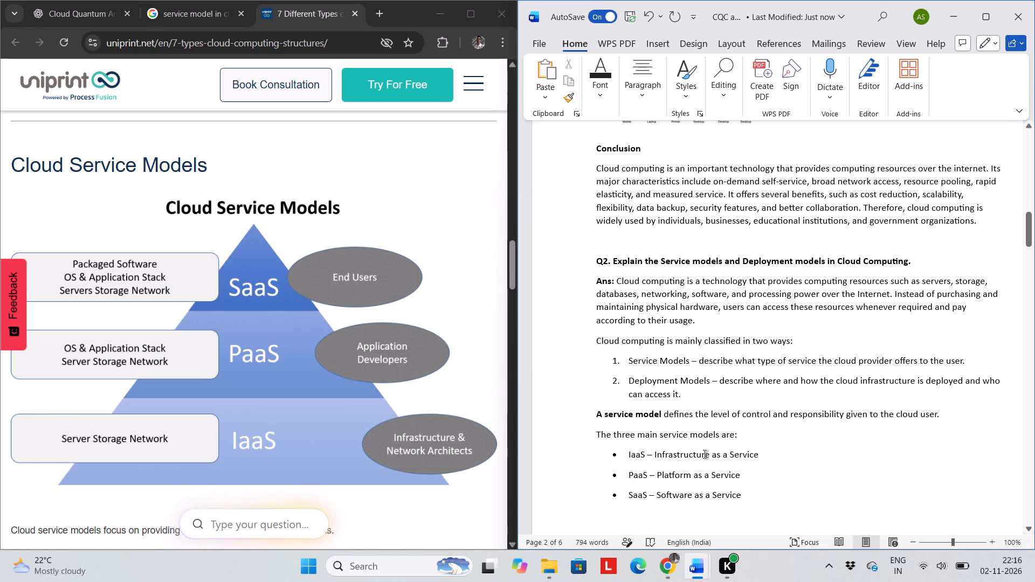
Shrink the Cloud Service Models image further to fit on the page beneath the SaaS bullet, and stretch it slightly wider.
{"action": "scroll", "coordinate": [713, 421], "scroll_direction": "up", "scroll_amount": 2}
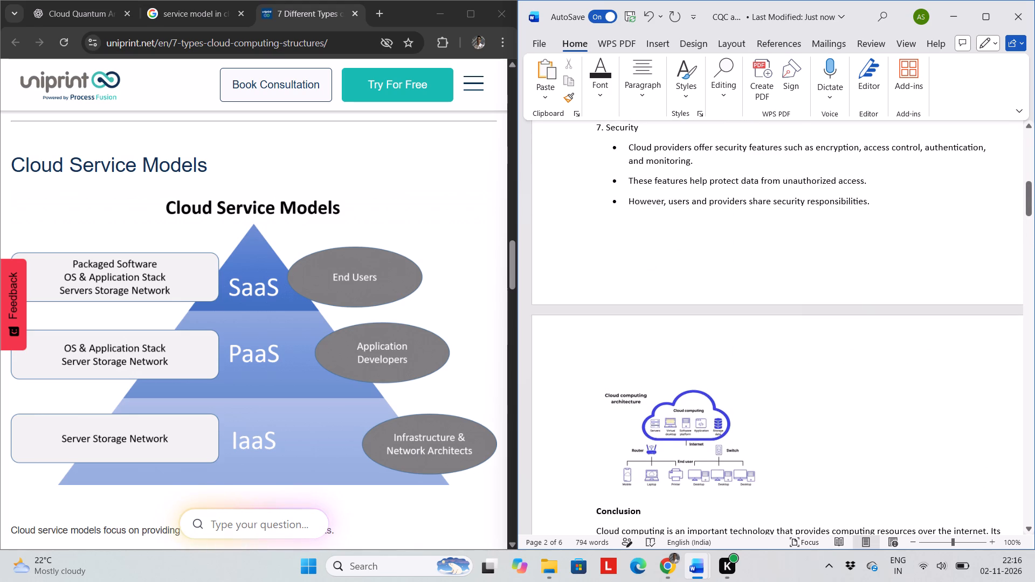
{"action": "scroll", "coordinate": [677, 339], "scroll_direction": "down", "scroll_amount": 1}
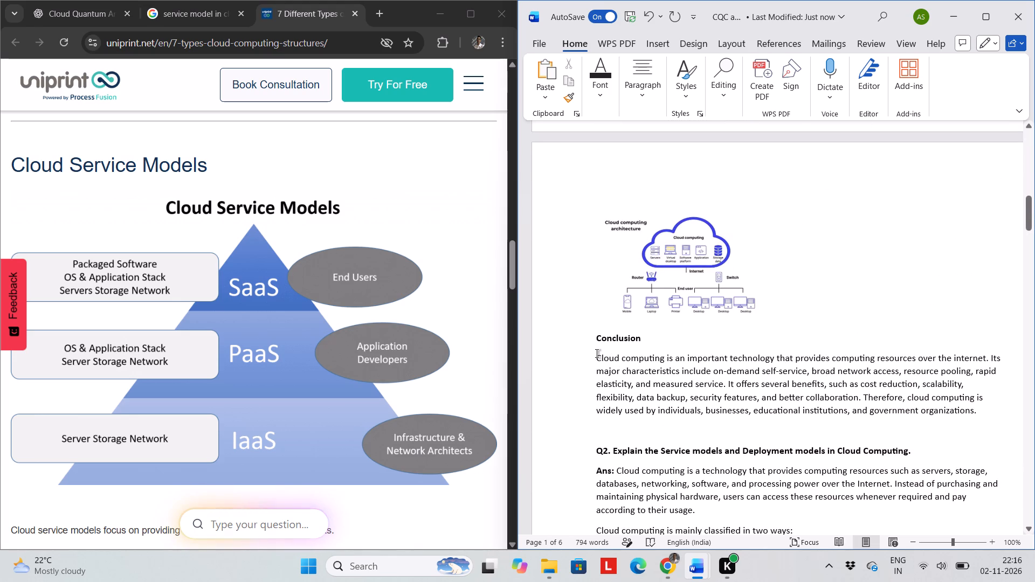
{"action": "scroll", "coordinate": [660, 388], "scroll_direction": "down", "scroll_amount": 1}
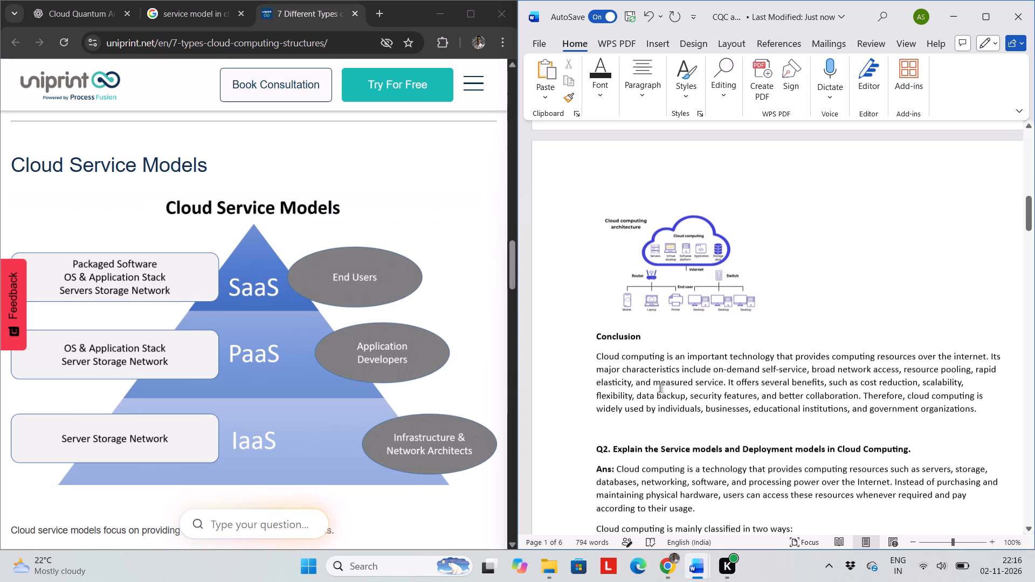
{"action": "scroll", "coordinate": [660, 388], "scroll_direction": "down", "scroll_amount": 3}
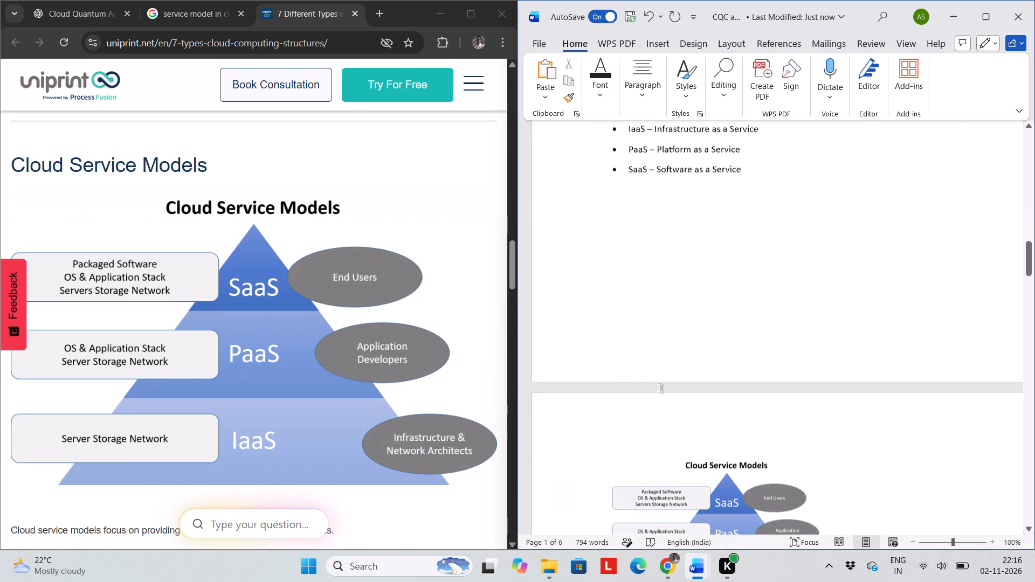
{"action": "scroll", "coordinate": [660, 388], "scroll_direction": "down", "scroll_amount": 2}
{"action": "left_click", "coordinate": [660, 378]}
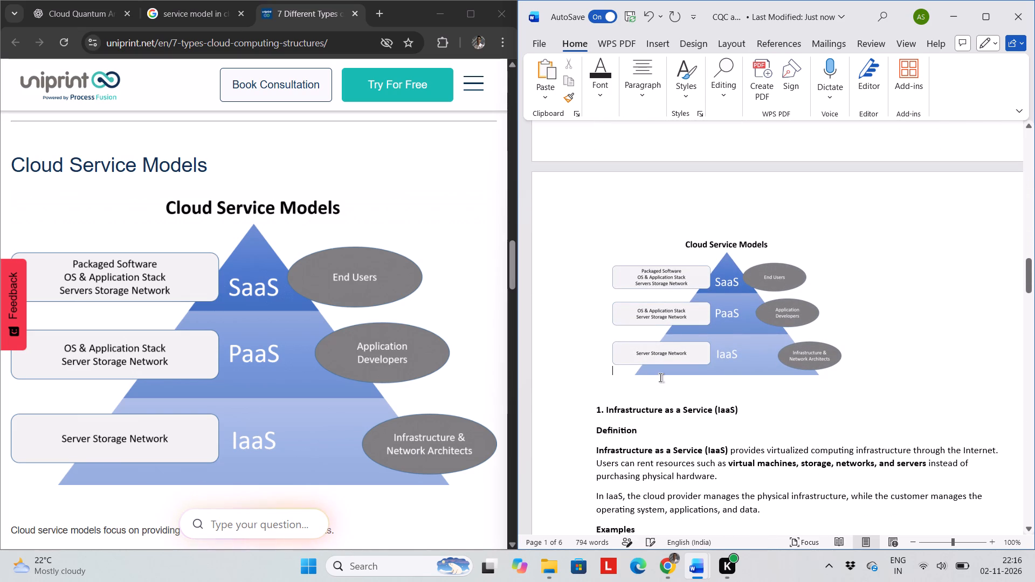
{"action": "left_click", "coordinate": [691, 363]}
{"action": "left_click_drag", "start_coordinate": [843, 376], "coordinate": [792, 350]}
{"action": "scroll", "coordinate": [802, 354], "scroll_direction": "up", "scroll_amount": 1}
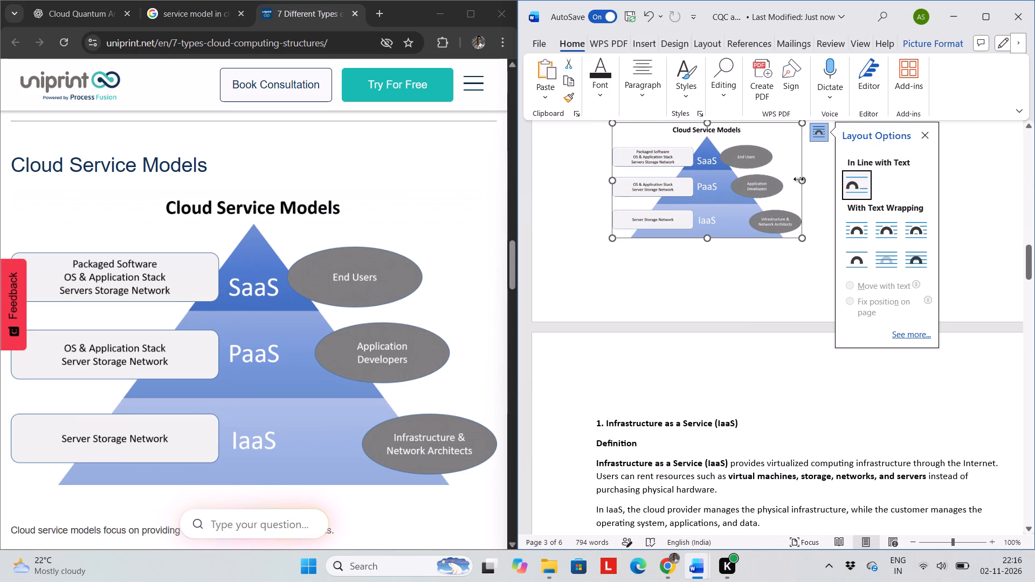
{"action": "left_click_drag", "start_coordinate": [800, 178], "coordinate": [862, 181]}
{"action": "left_click", "coordinate": [906, 217]}
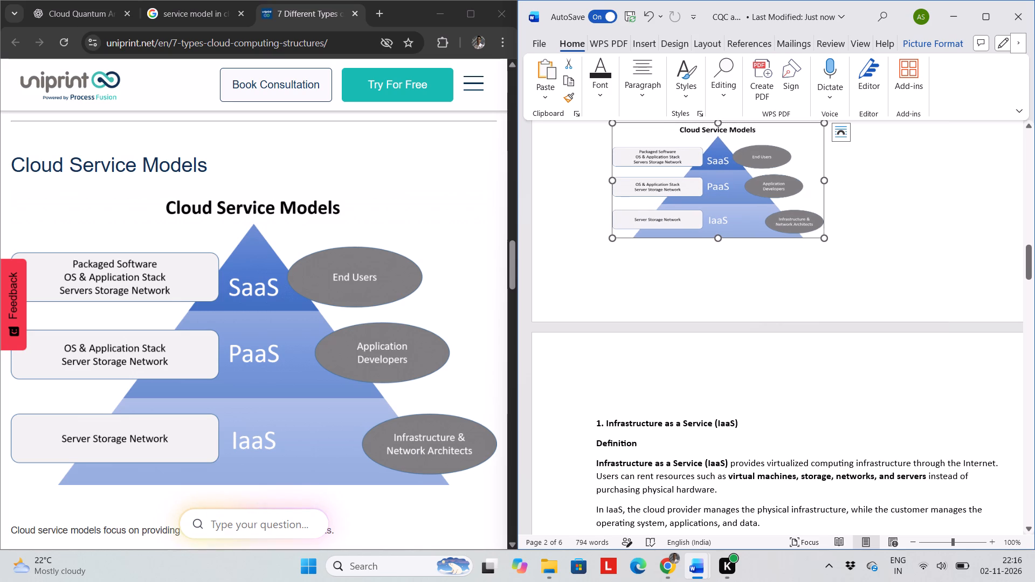
Save the answers document.
{"action": "scroll", "coordinate": [906, 217], "scroll_direction": "up", "scroll_amount": 1}
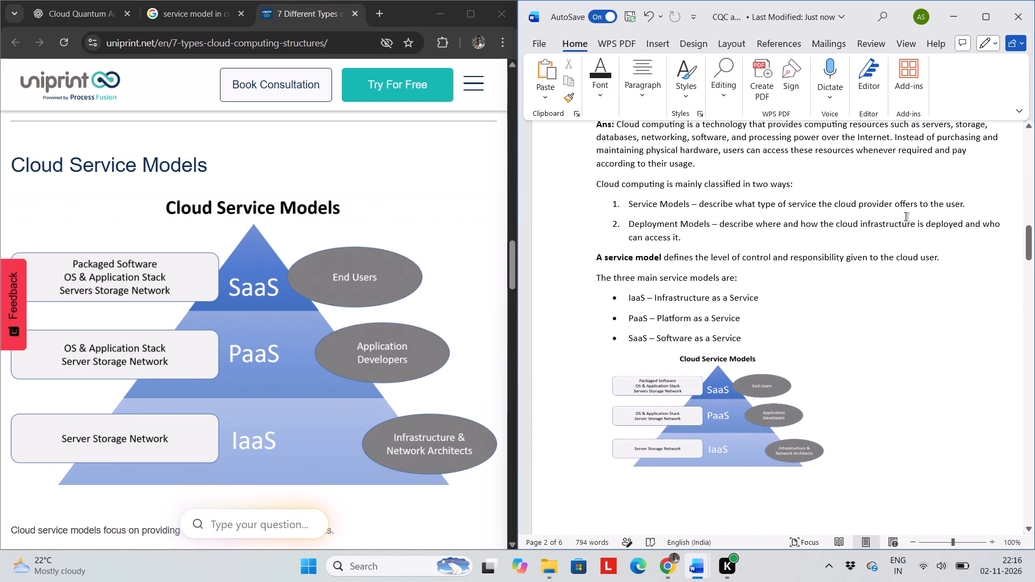
{"action": "key", "text": "ctrl+s"}
Review the layout of the Q2 answer from the service models through the deployment model sections.
{"action": "scroll", "coordinate": [815, 420], "scroll_direction": "down", "scroll_amount": 3}
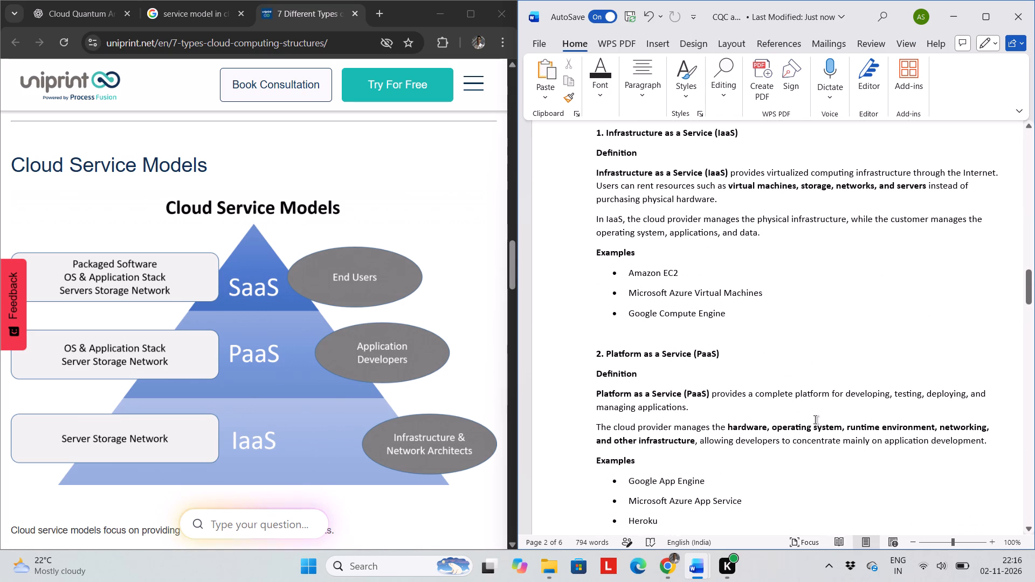
{"action": "scroll", "coordinate": [815, 420], "scroll_direction": "down", "scroll_amount": 2}
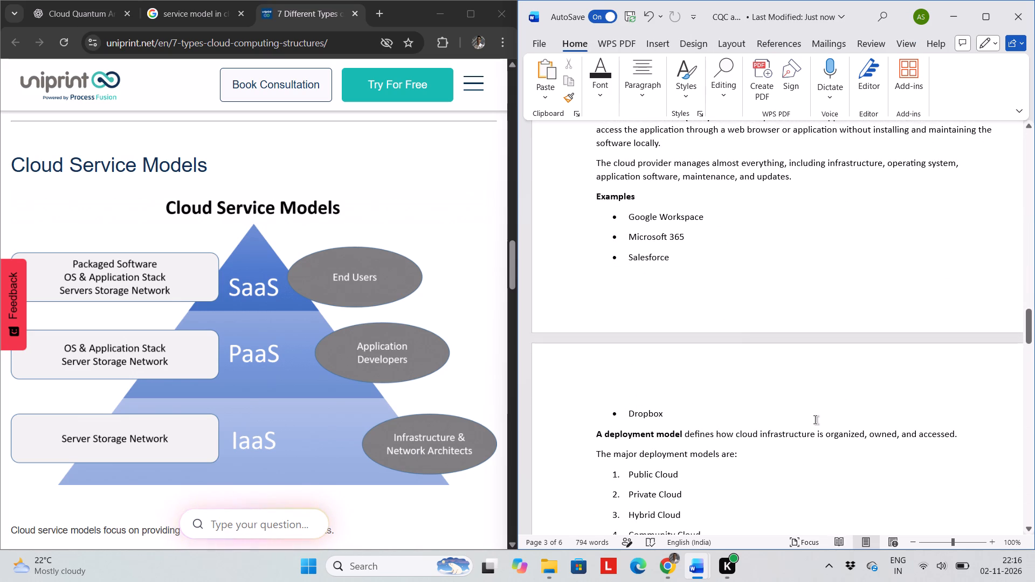
{"action": "scroll", "coordinate": [815, 420], "scroll_direction": "down", "scroll_amount": 1}
{"action": "scroll", "coordinate": [815, 420], "scroll_direction": "up", "scroll_amount": 1}
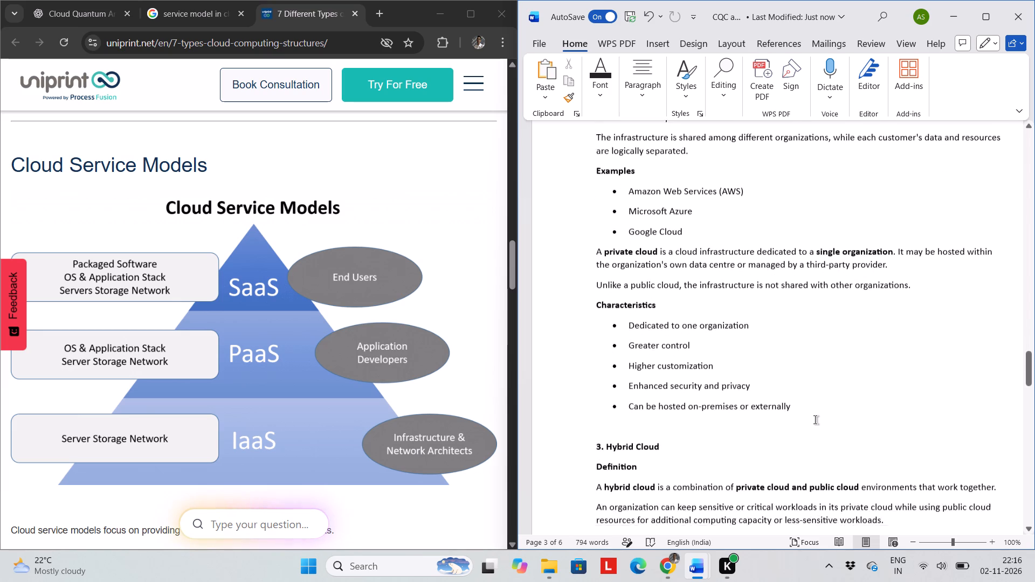
{"action": "scroll", "coordinate": [815, 420], "scroll_direction": "up", "scroll_amount": 5}
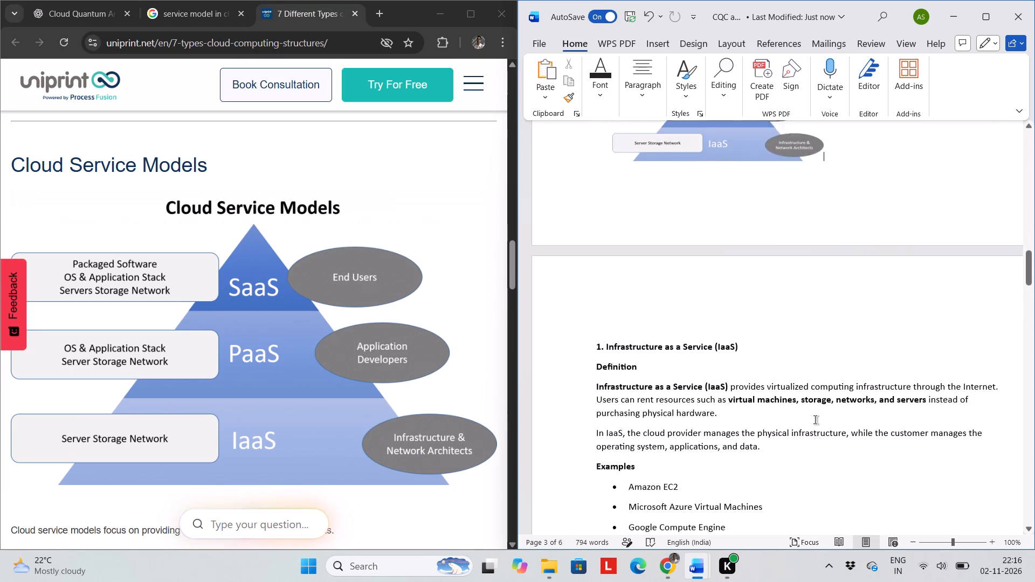
{"action": "scroll", "coordinate": [815, 420], "scroll_direction": "up", "scroll_amount": 3}
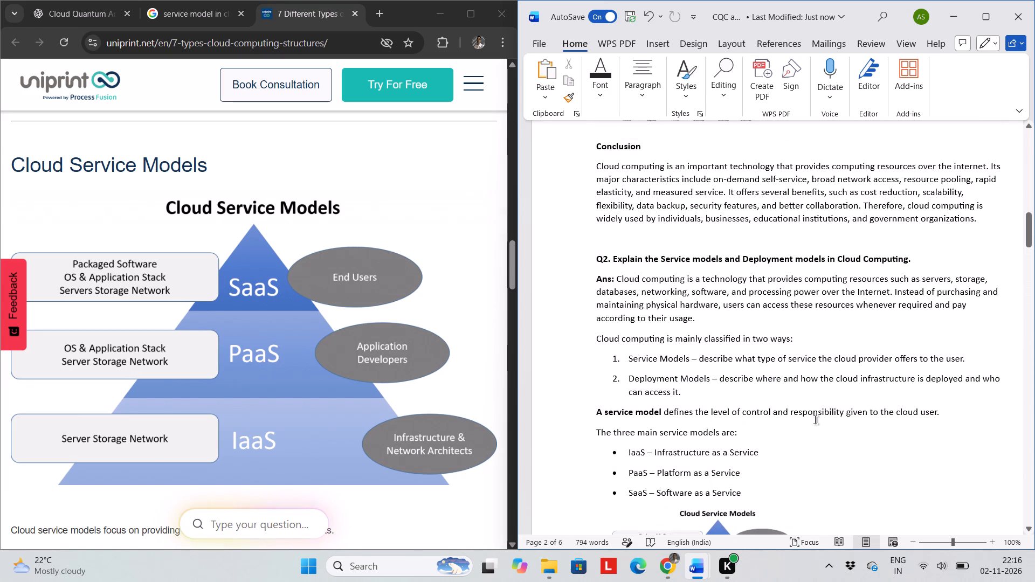
{"action": "scroll", "coordinate": [815, 420], "scroll_direction": "up", "scroll_amount": 1}
{"action": "scroll", "coordinate": [815, 420], "scroll_direction": "down", "scroll_amount": 4}
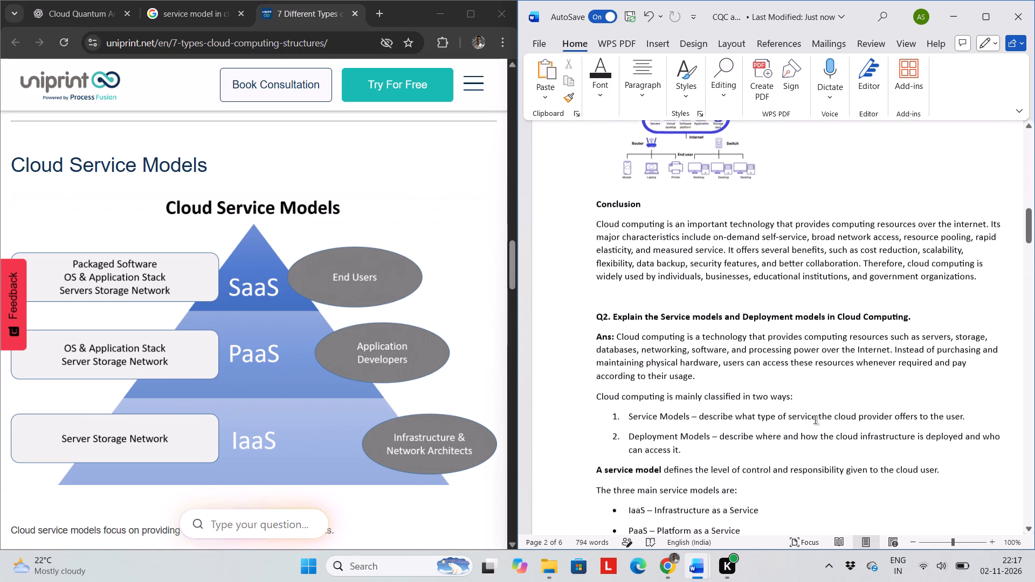
{"action": "scroll", "coordinate": [815, 420], "scroll_direction": "down", "scroll_amount": 5}
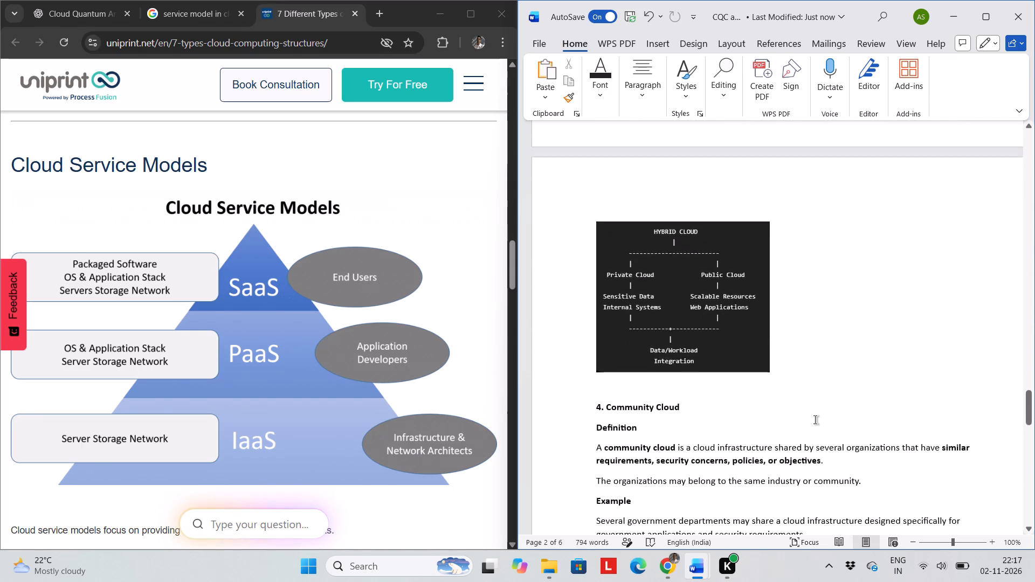
{"action": "scroll", "coordinate": [815, 420], "scroll_direction": "down", "scroll_amount": 1}
{"action": "scroll", "coordinate": [815, 420], "scroll_direction": "up", "scroll_amount": 1}
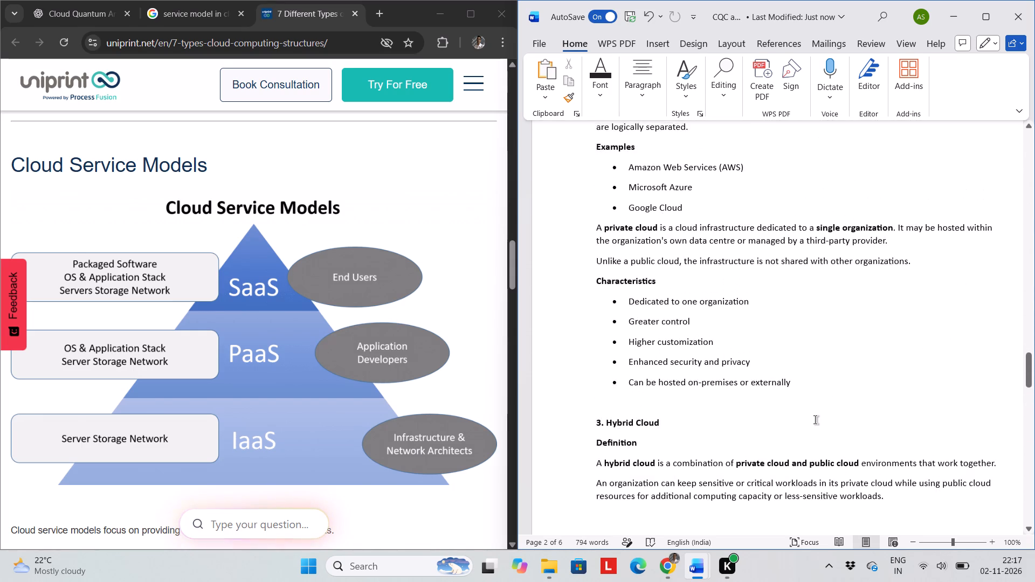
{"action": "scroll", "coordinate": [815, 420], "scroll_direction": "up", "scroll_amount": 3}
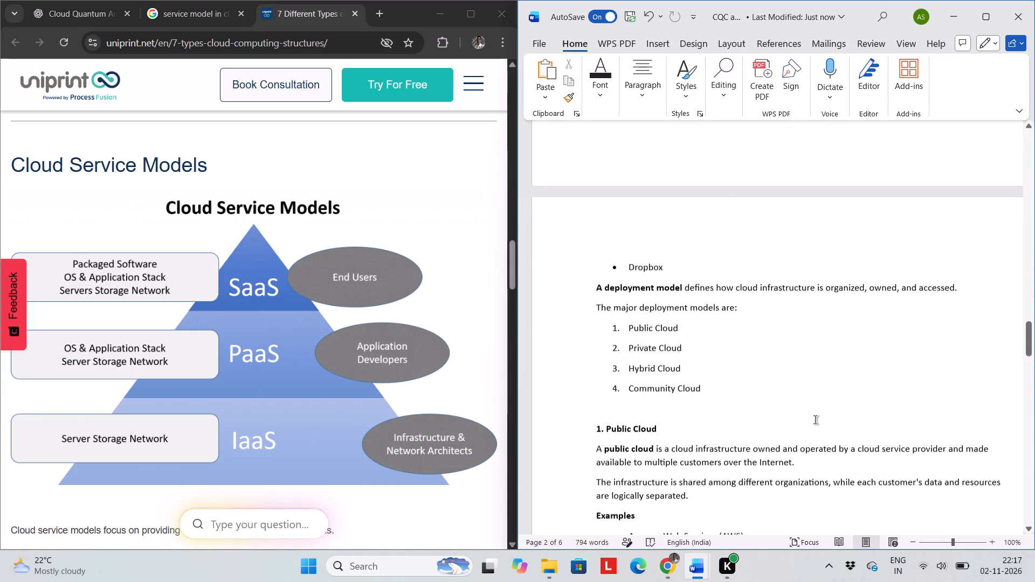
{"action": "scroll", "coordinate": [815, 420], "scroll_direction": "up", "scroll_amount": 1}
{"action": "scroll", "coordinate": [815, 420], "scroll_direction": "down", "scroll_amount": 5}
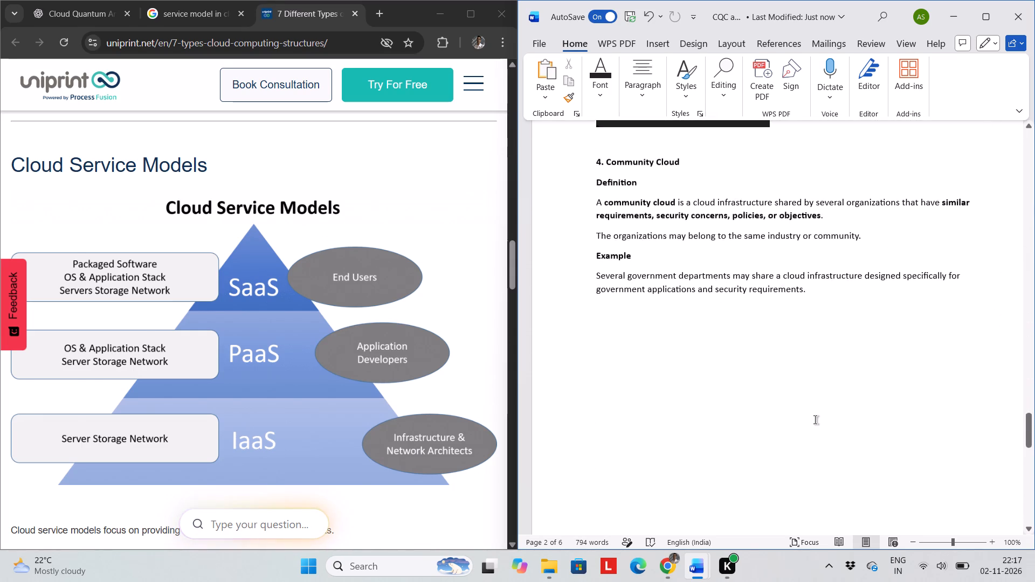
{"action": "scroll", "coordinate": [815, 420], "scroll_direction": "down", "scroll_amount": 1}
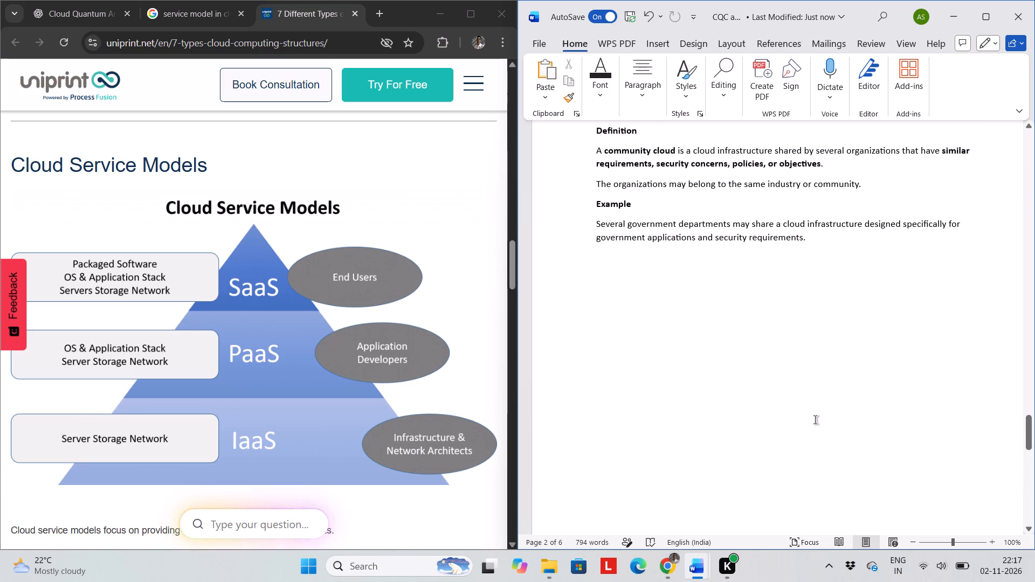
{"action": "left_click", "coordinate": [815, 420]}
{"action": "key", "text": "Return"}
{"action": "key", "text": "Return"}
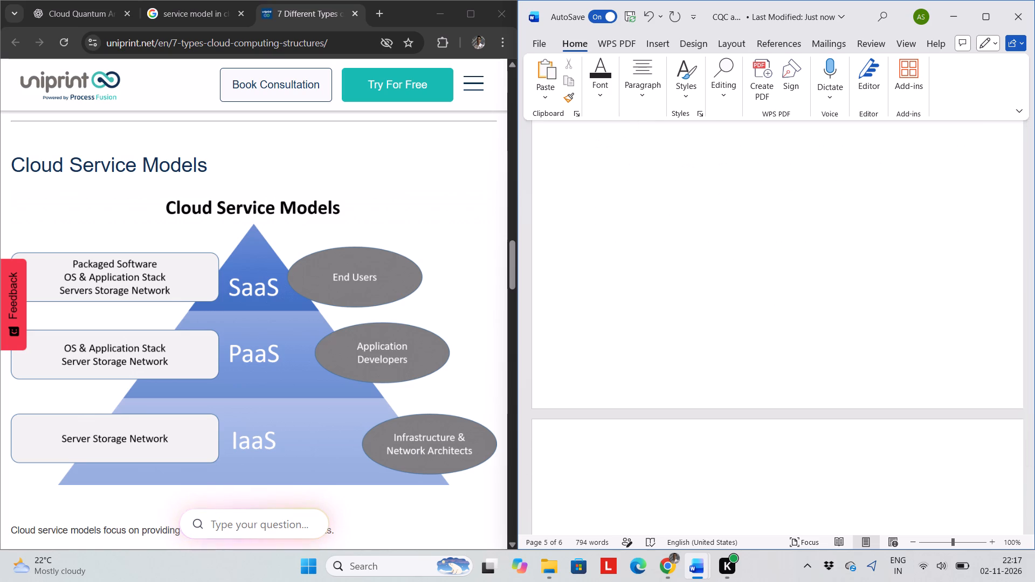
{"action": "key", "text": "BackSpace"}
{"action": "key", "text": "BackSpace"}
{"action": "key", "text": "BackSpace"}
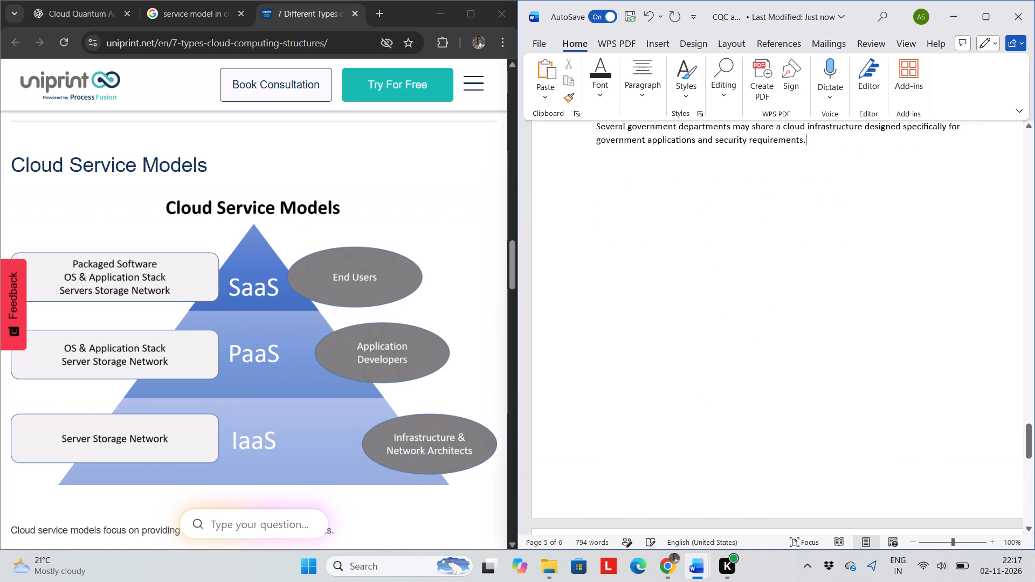
Delete everything from the last line of the Community Cloud example through the end of the otherwise empty final page.
{"action": "left_click_drag", "start_coordinate": [734, 349], "coordinate": [620, 203]}
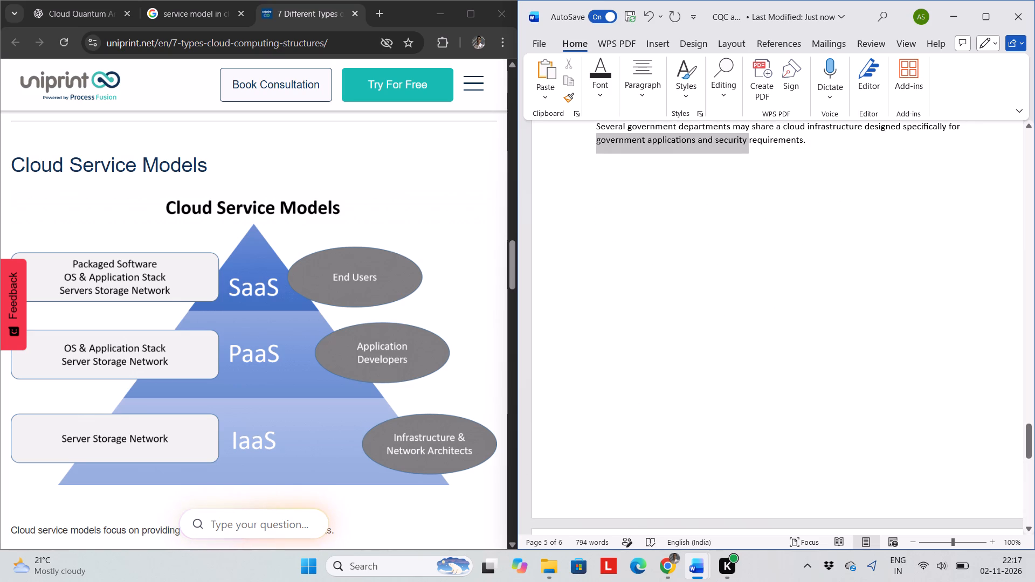
{"action": "left_click_drag", "start_coordinate": [620, 203], "coordinate": [616, 205]}
{"action": "scroll", "coordinate": [673, 372], "scroll_direction": "down", "scroll_amount": 1}
{"action": "left_click_drag", "start_coordinate": [677, 449], "coordinate": [623, 378]}
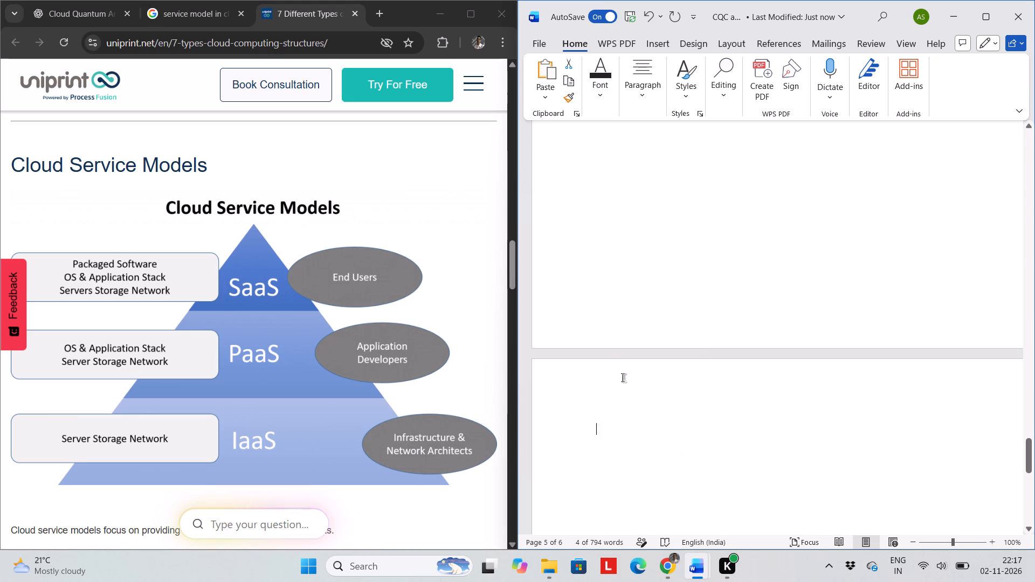
{"action": "left_click_drag", "start_coordinate": [623, 378], "coordinate": [642, 426]}
{"action": "left_click", "coordinate": [642, 426]}
{"action": "key", "text": "s"}
{"action": "key", "text": "d"}
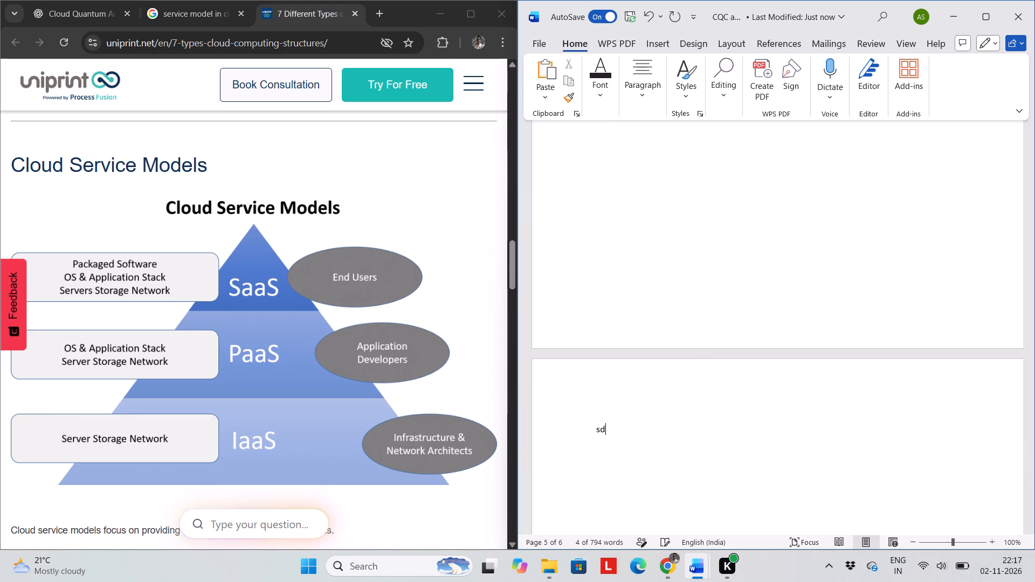
{"action": "left_click_drag", "start_coordinate": [631, 459], "coordinate": [568, 150]}
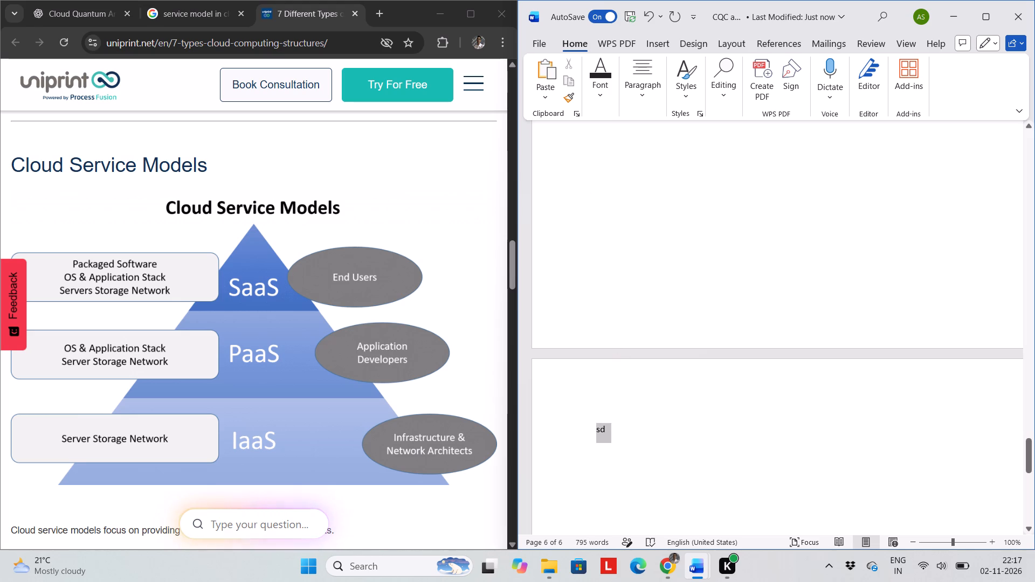
{"action": "left_click_drag", "start_coordinate": [568, 150], "coordinate": [596, 474]}
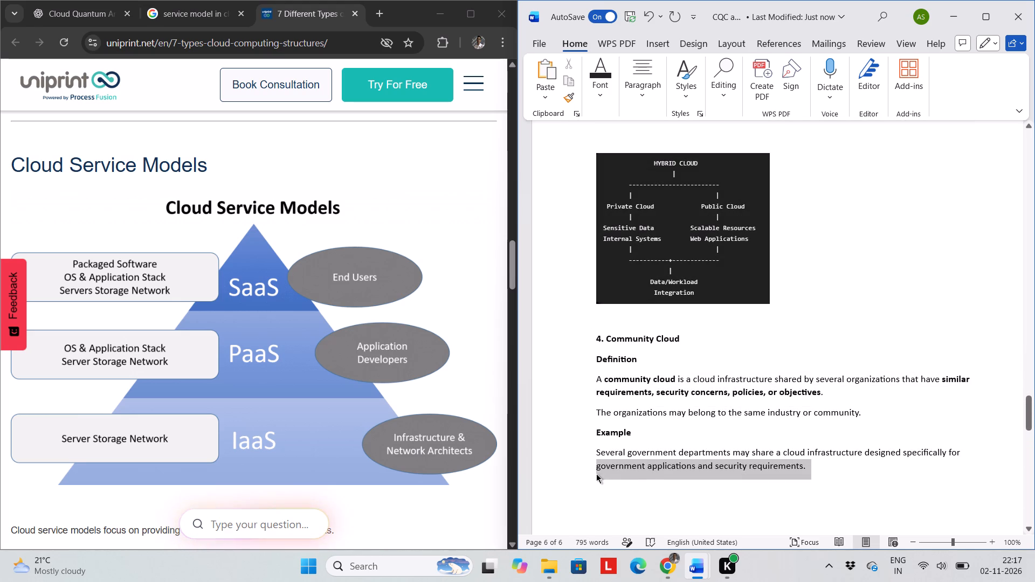
{"action": "left_click_drag", "start_coordinate": [596, 474], "coordinate": [596, 475]}
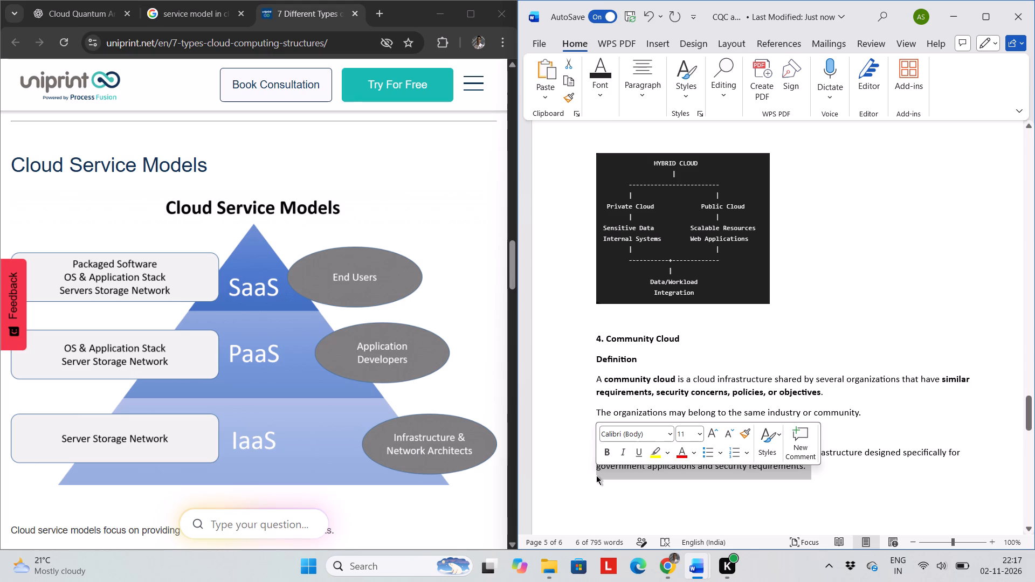
{"action": "key", "text": "BackSpace"}
Retype the end of the Community Cloud example as "government application and security requirements.".
{"action": "type", "text": "govern"}
{"action": "type", "text": "ment application and security"}
{"action": "key", "text": "space"}
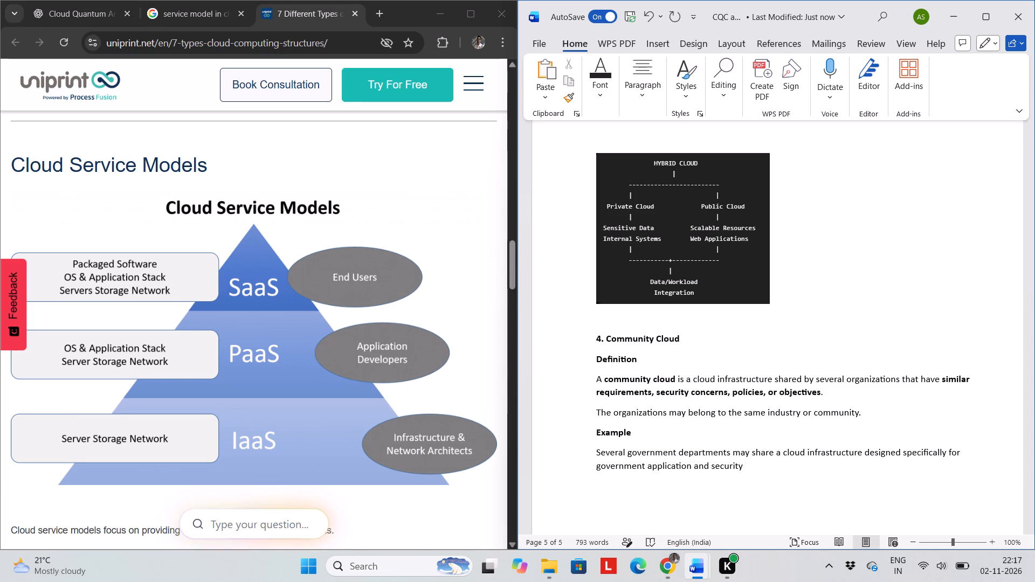
{"action": "type", "text": "re"}
{"action": "type", "text": "quirements"}
{"action": "key", "text": "period"}
Add four line breaks below the Community Cloud example in the Q2 answer.
{"action": "key", "text": "Return"}
{"action": "key", "text": "Return"}
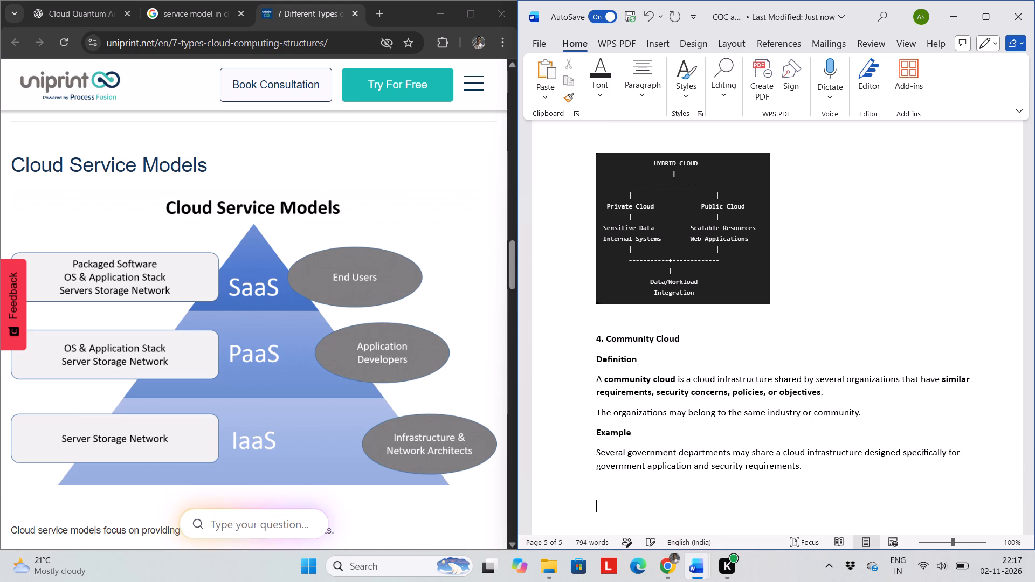
{"action": "key", "text": "Return"}
{"action": "key", "text": "Return"}
{"action": "scroll", "coordinate": [723, 495], "scroll_direction": "down", "scroll_amount": 1}
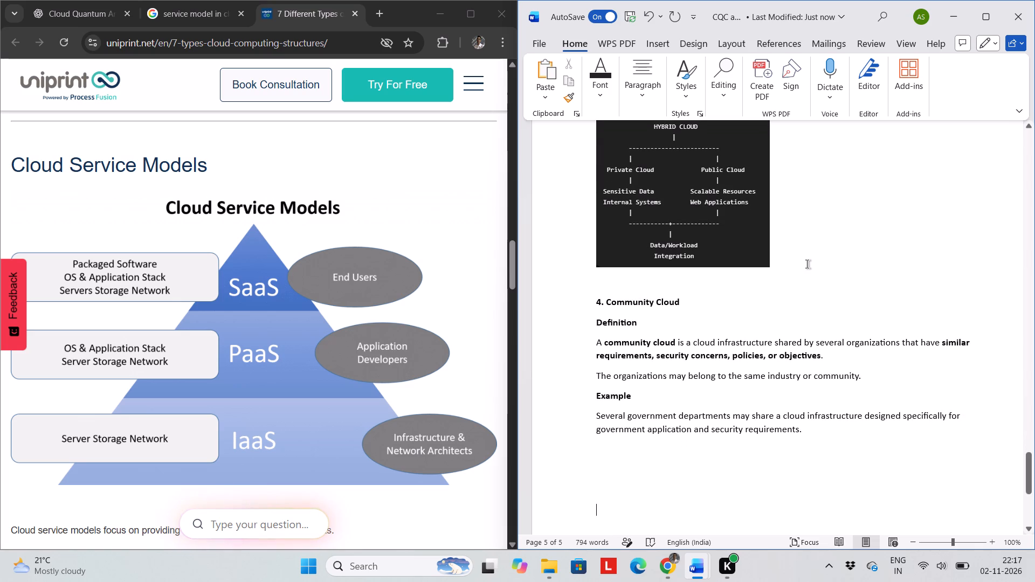
Save the answers document.
{"action": "key", "text": "ctrl+s"}
{"action": "scroll", "coordinate": [668, 416], "scroll_direction": "down", "scroll_amount": 2}
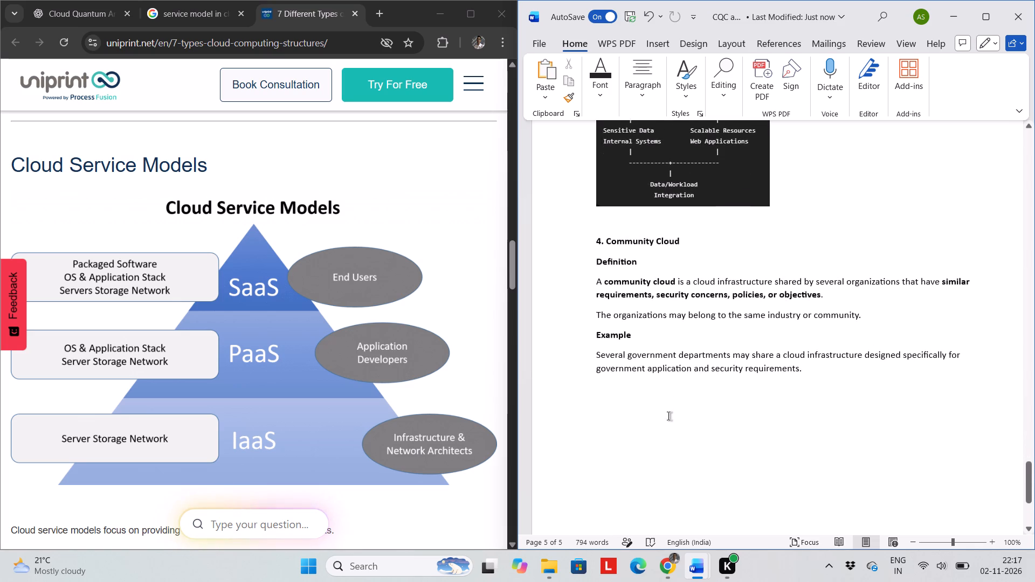
{"action": "scroll", "coordinate": [668, 416], "scroll_direction": "down", "scroll_amount": 3}
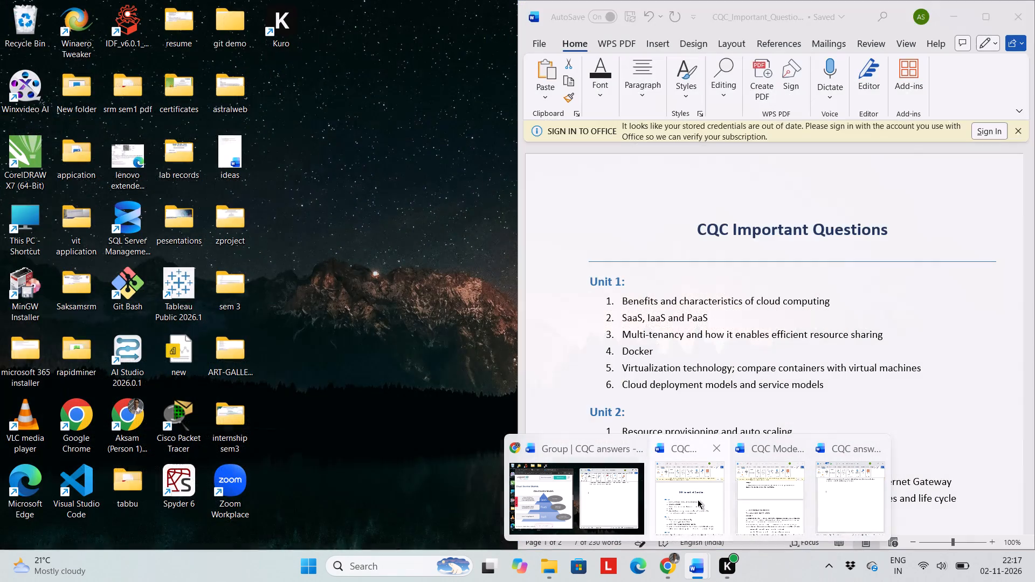
Copy the Unit 1 question "Multi-tenancy and how it enables efficient resource sharing" from the CQC Important Questions document.
{"action": "left_click", "coordinate": [696, 498]}
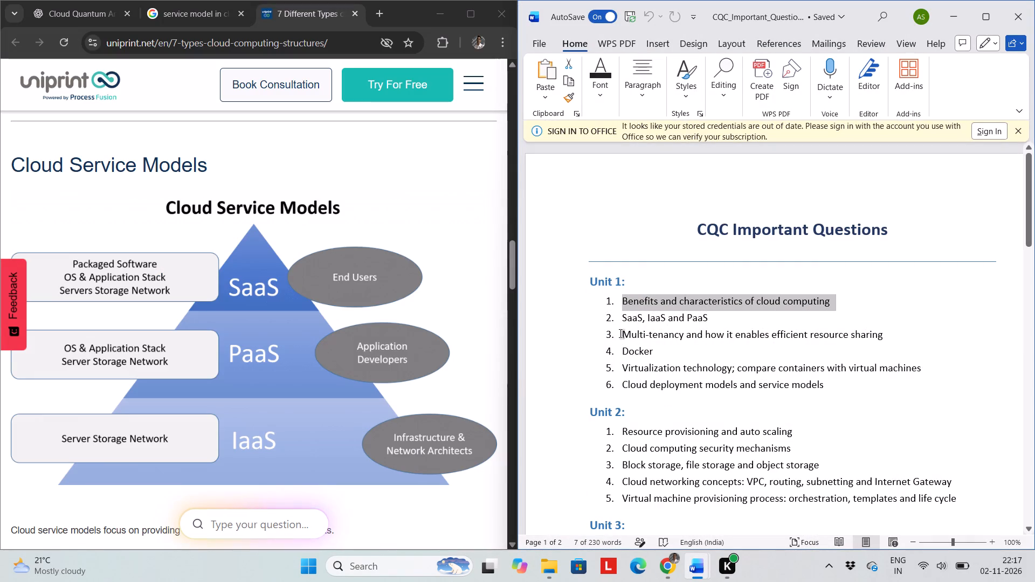
{"action": "left_click_drag", "start_coordinate": [620, 334], "coordinate": [897, 344]}
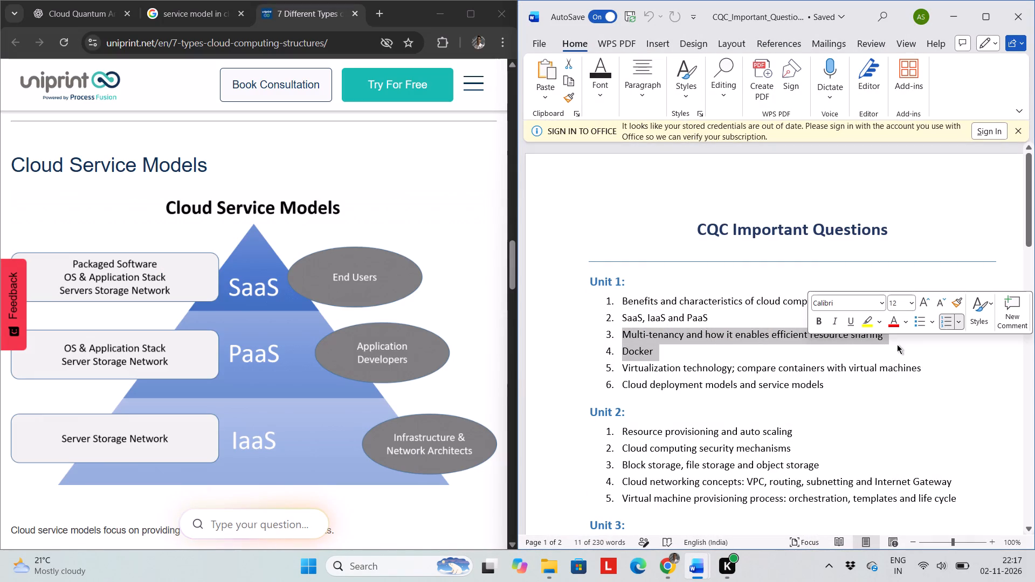
{"action": "left_click", "coordinate": [853, 349]}
{"action": "triple_click", "coordinate": [886, 334]}
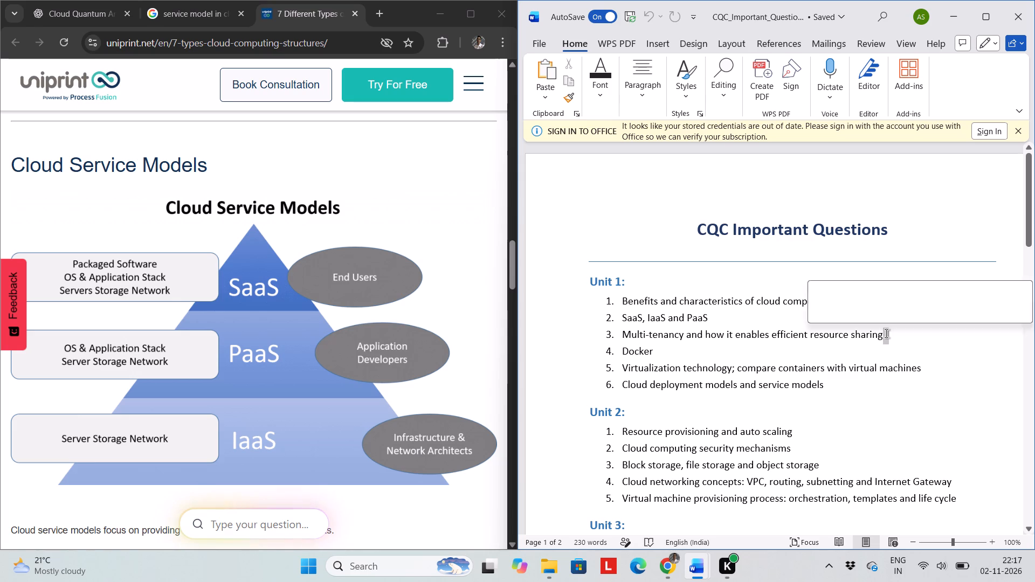
{"action": "key", "text": "ctrl+c"}
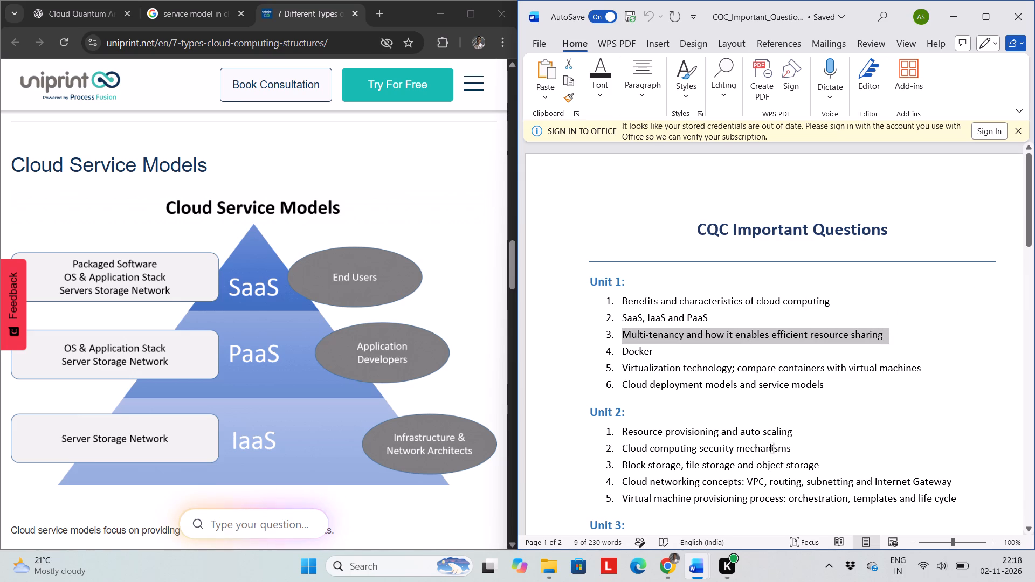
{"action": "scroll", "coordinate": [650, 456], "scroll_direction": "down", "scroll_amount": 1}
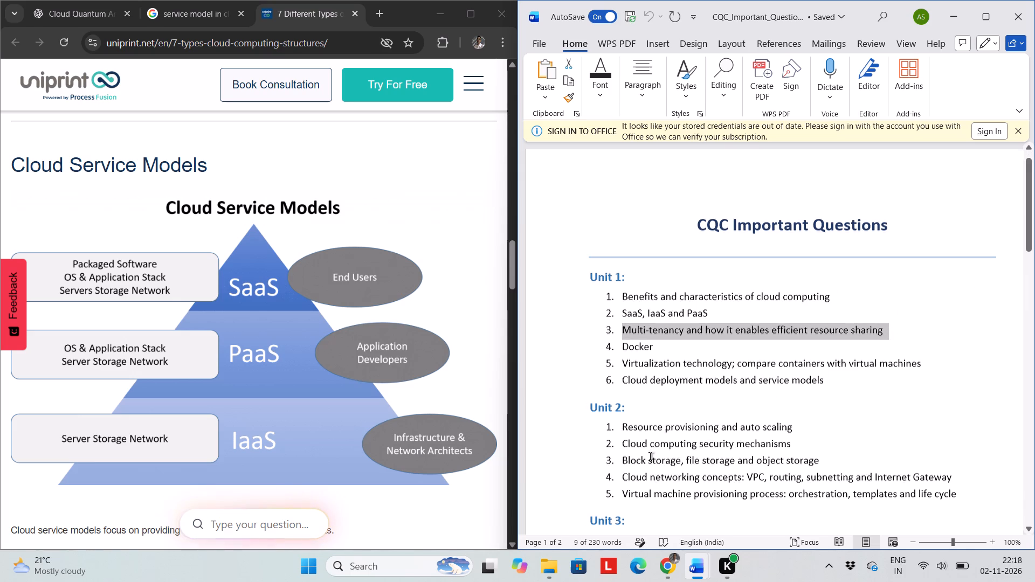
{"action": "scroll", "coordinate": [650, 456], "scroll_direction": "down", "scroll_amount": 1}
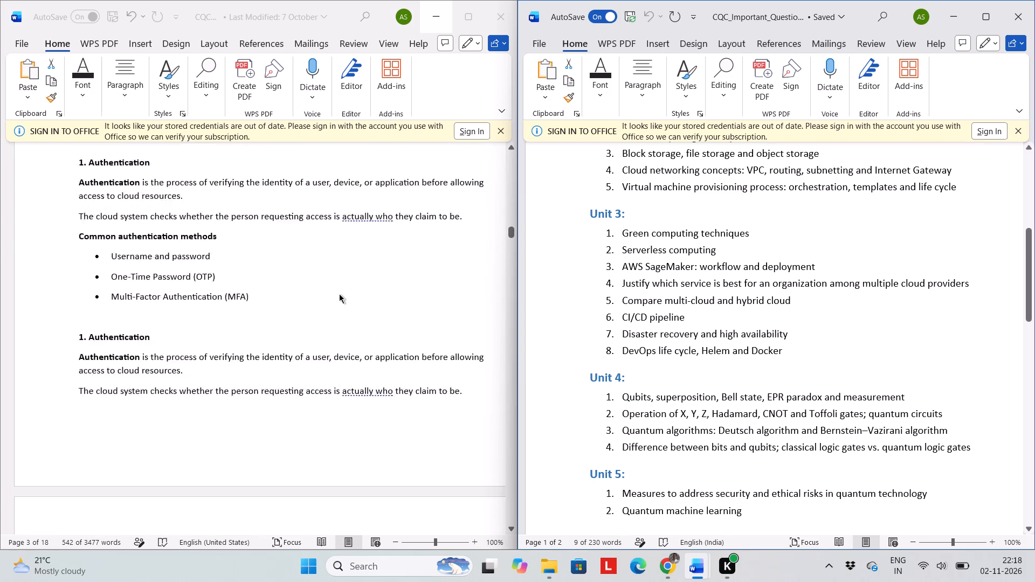
{"action": "scroll", "coordinate": [339, 294], "scroll_direction": "down", "scroll_amount": 5}
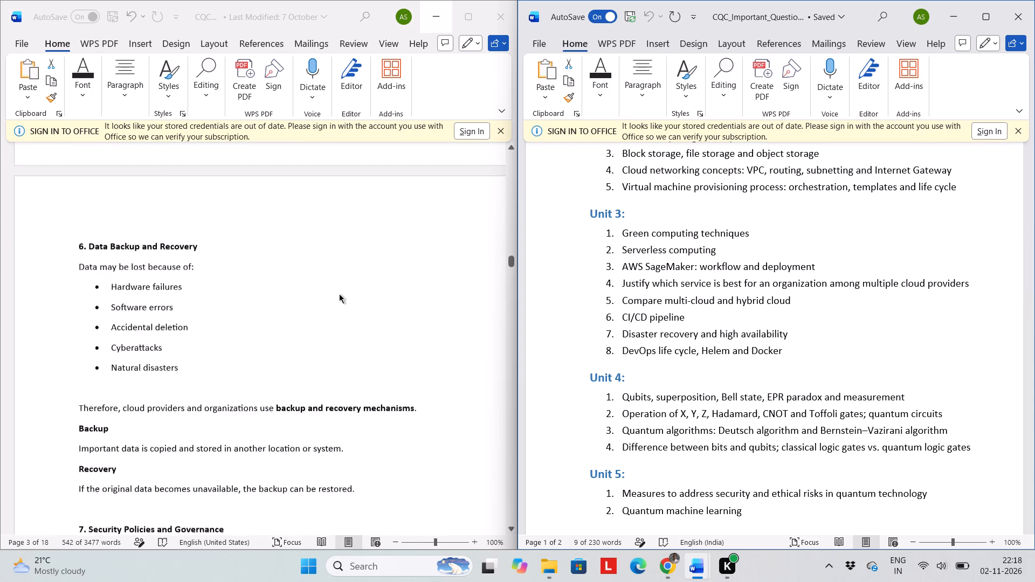
{"action": "scroll", "coordinate": [339, 294], "scroll_direction": "down", "scroll_amount": 5}
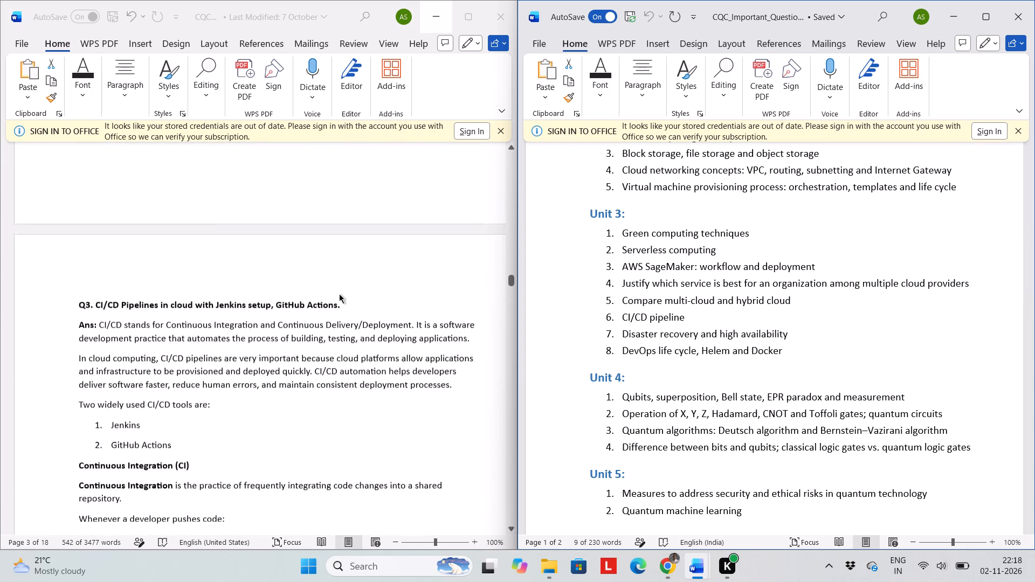
{"action": "scroll", "coordinate": [339, 294], "scroll_direction": "down", "scroll_amount": 4}
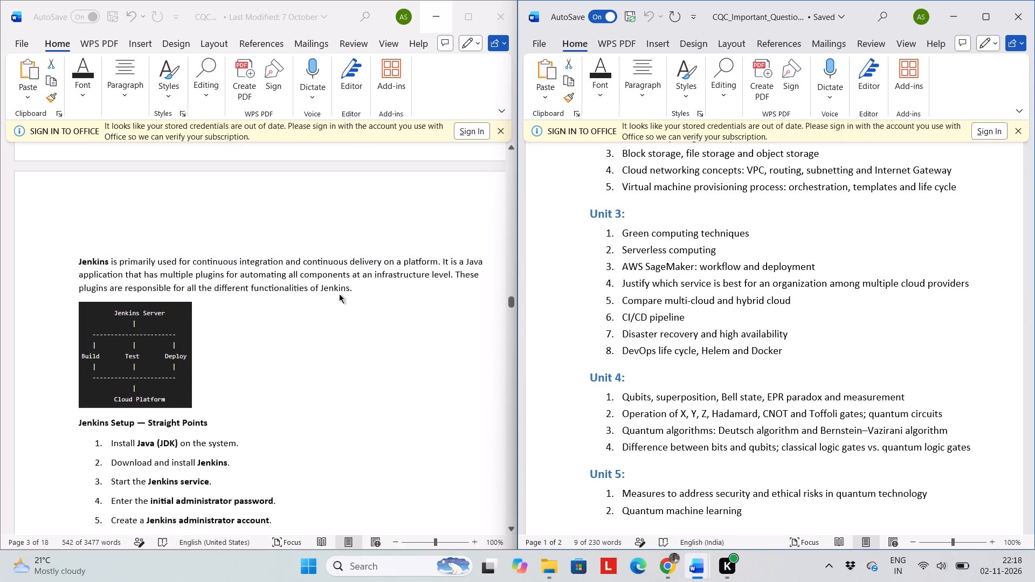
{"action": "scroll", "coordinate": [339, 294], "scroll_direction": "down", "scroll_amount": 4}
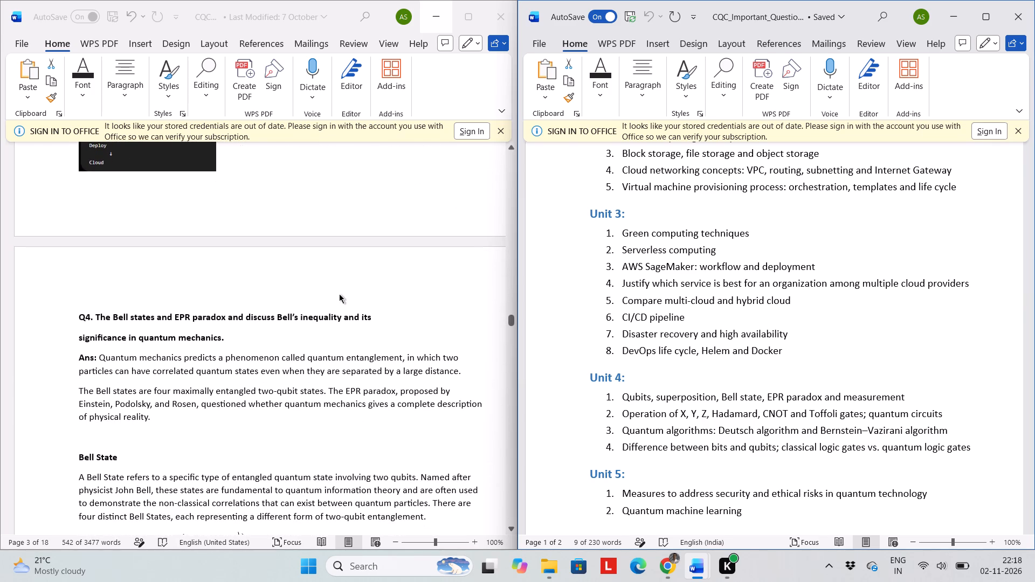
{"action": "scroll", "coordinate": [339, 294], "scroll_direction": "down", "scroll_amount": 3}
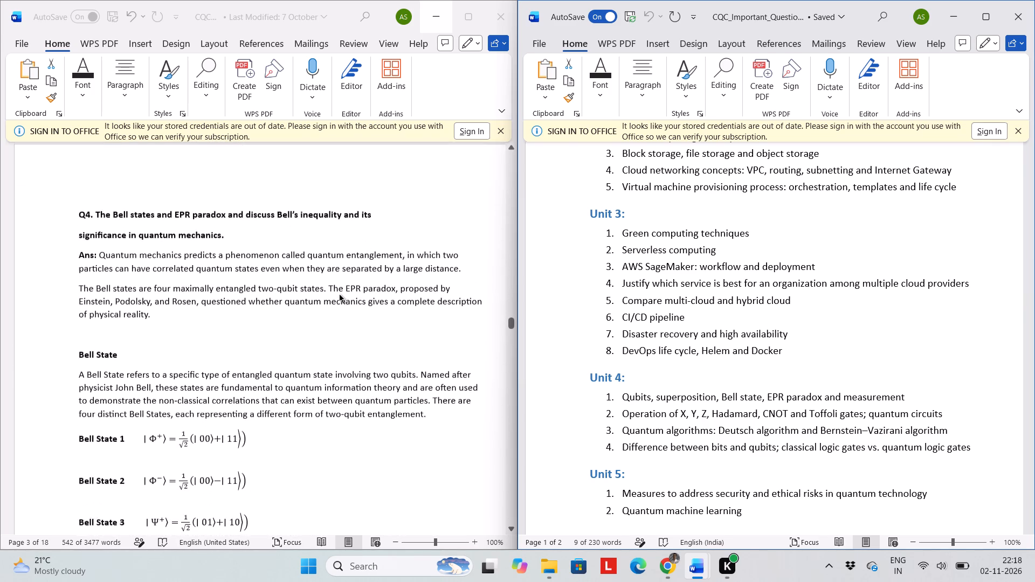
{"action": "scroll", "coordinate": [339, 294], "scroll_direction": "down", "scroll_amount": 2}
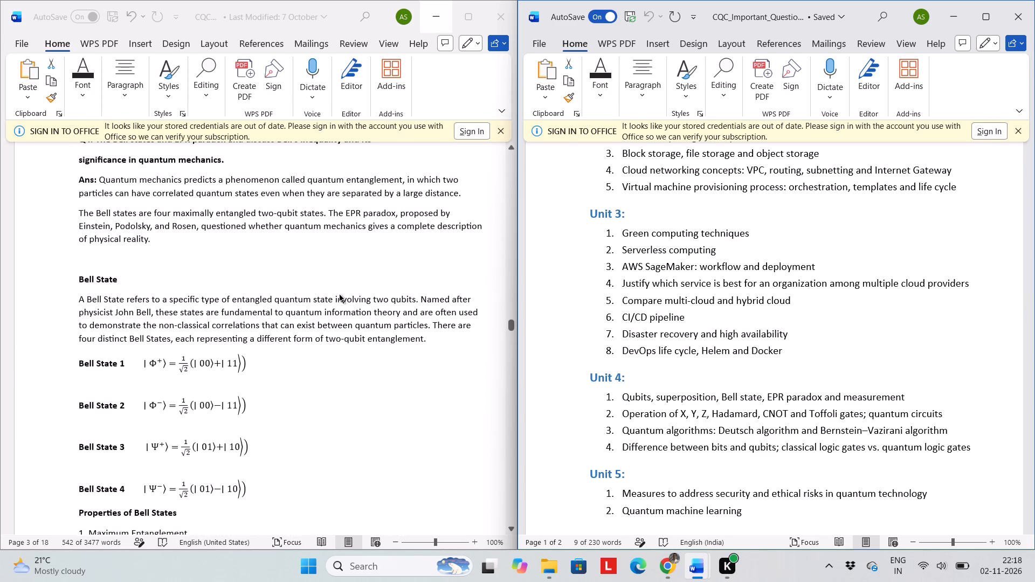
{"action": "scroll", "coordinate": [339, 294], "scroll_direction": "down", "scroll_amount": 3}
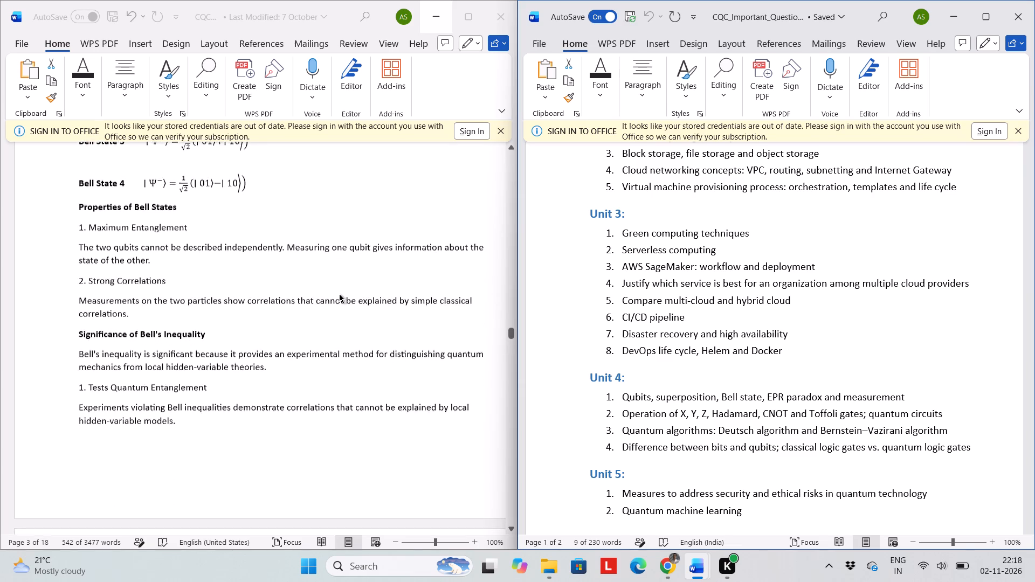
{"action": "scroll", "coordinate": [339, 294], "scroll_direction": "down", "scroll_amount": 4}
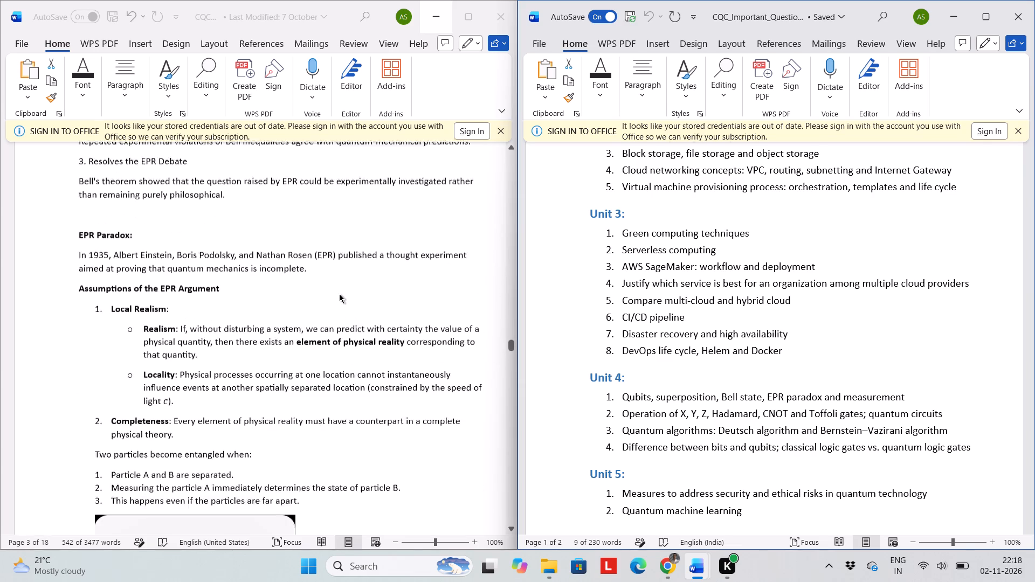
{"action": "scroll", "coordinate": [339, 294], "scroll_direction": "down", "scroll_amount": 1}
{"action": "left_click", "coordinate": [339, 294]}
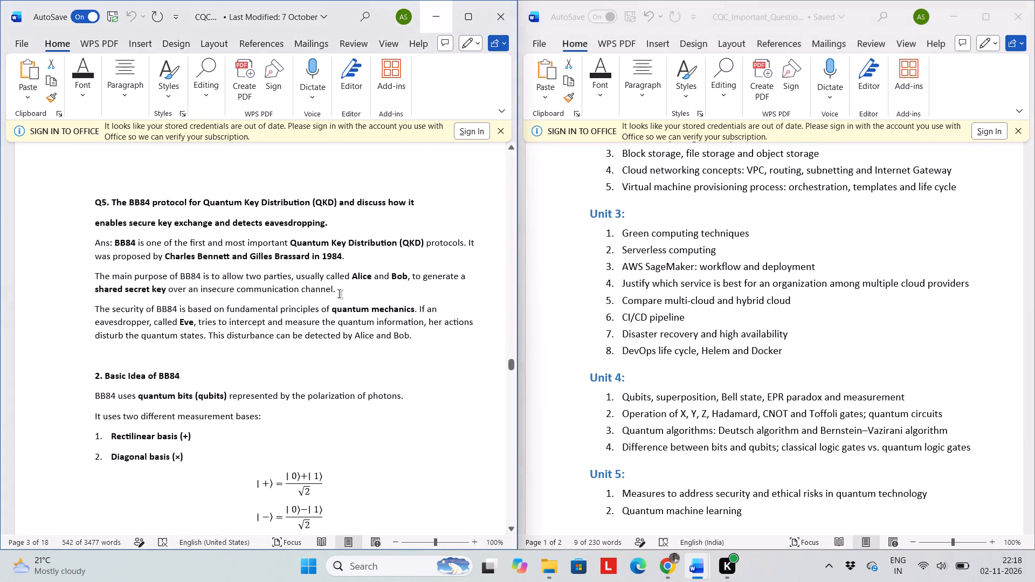
{"action": "scroll", "coordinate": [339, 294], "scroll_direction": "down", "scroll_amount": 5}
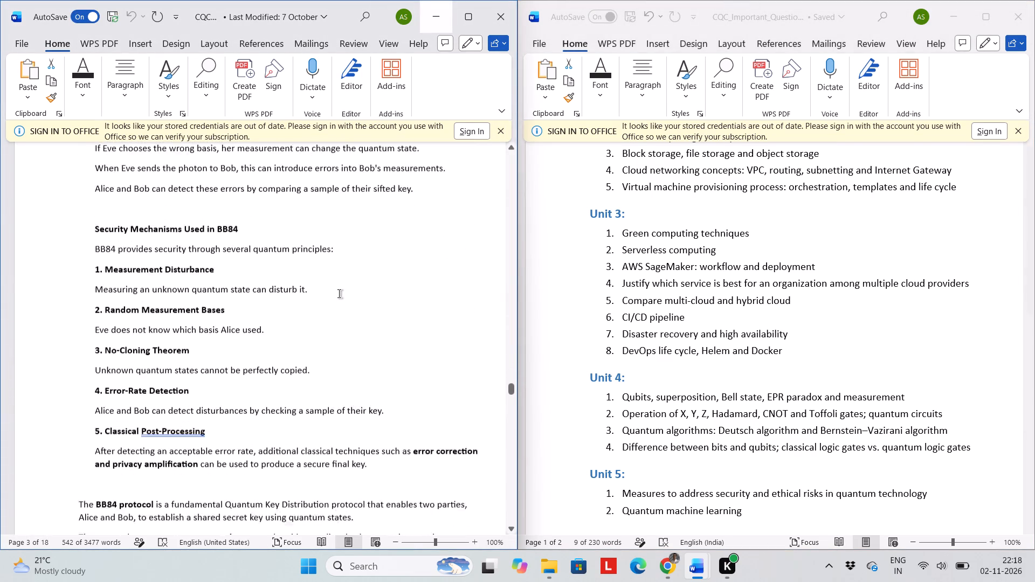
{"action": "scroll", "coordinate": [339, 294], "scroll_direction": "down", "scroll_amount": 5}
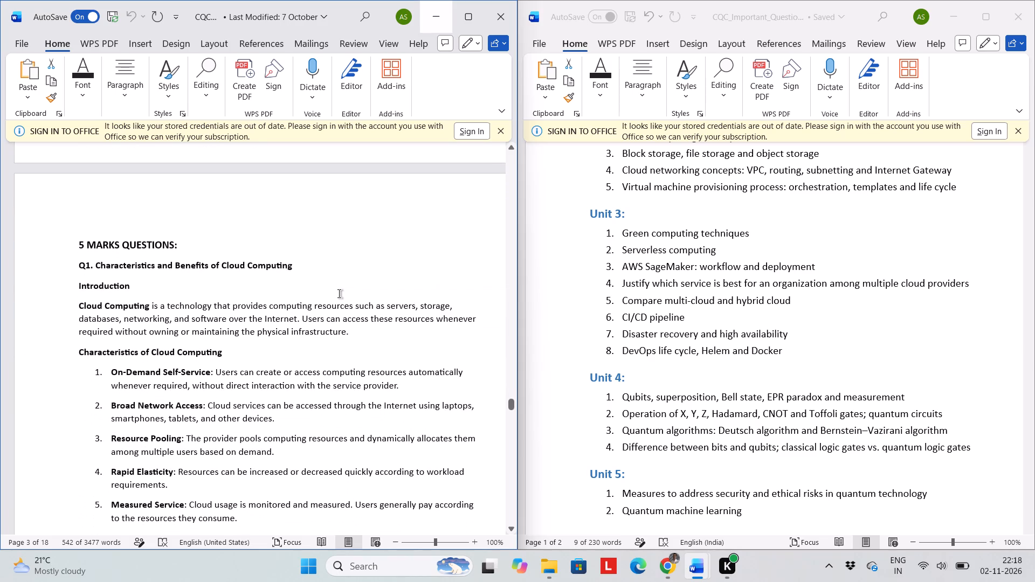
{"action": "scroll", "coordinate": [339, 294], "scroll_direction": "down", "scroll_amount": 2}
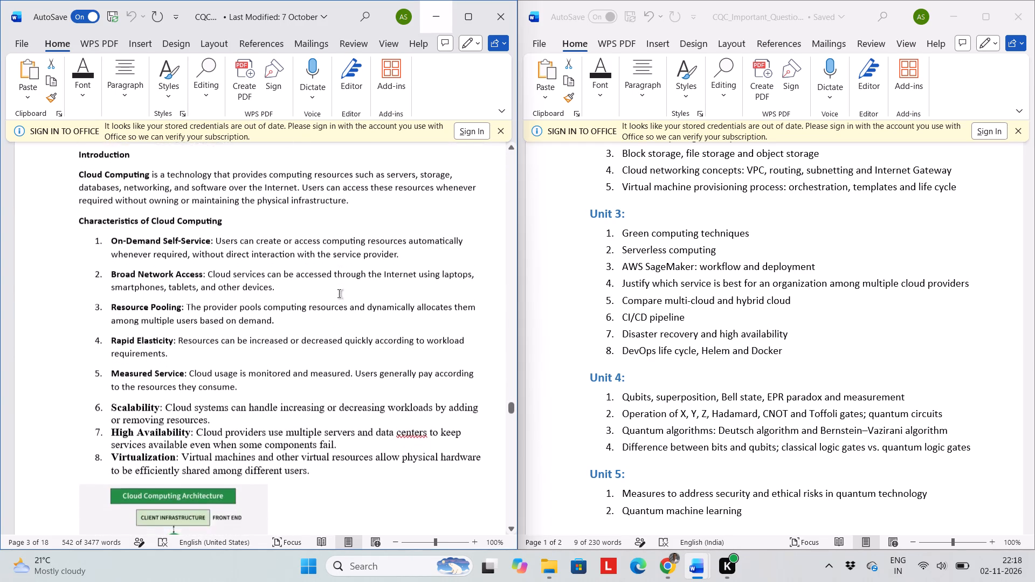
{"action": "scroll", "coordinate": [339, 294], "scroll_direction": "down", "scroll_amount": 2}
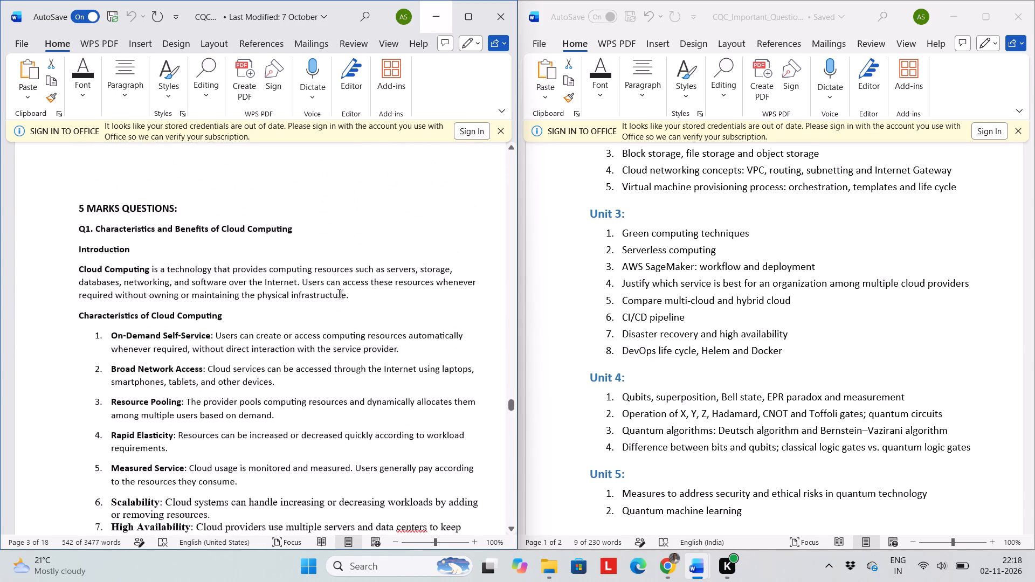
{"action": "scroll", "coordinate": [339, 294], "scroll_direction": "down", "scroll_amount": 1}
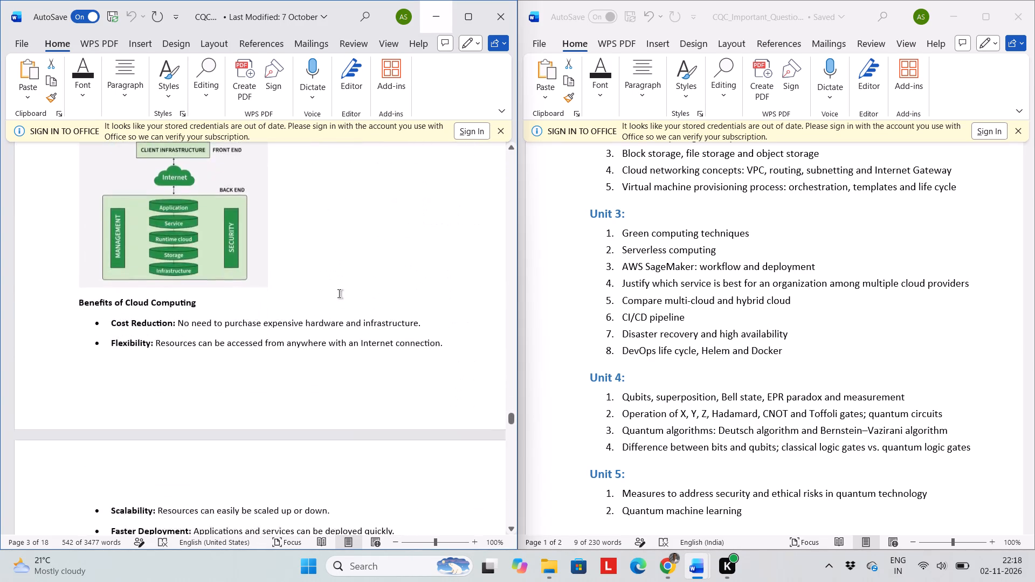
{"action": "scroll", "coordinate": [339, 294], "scroll_direction": "down", "scroll_amount": 4}
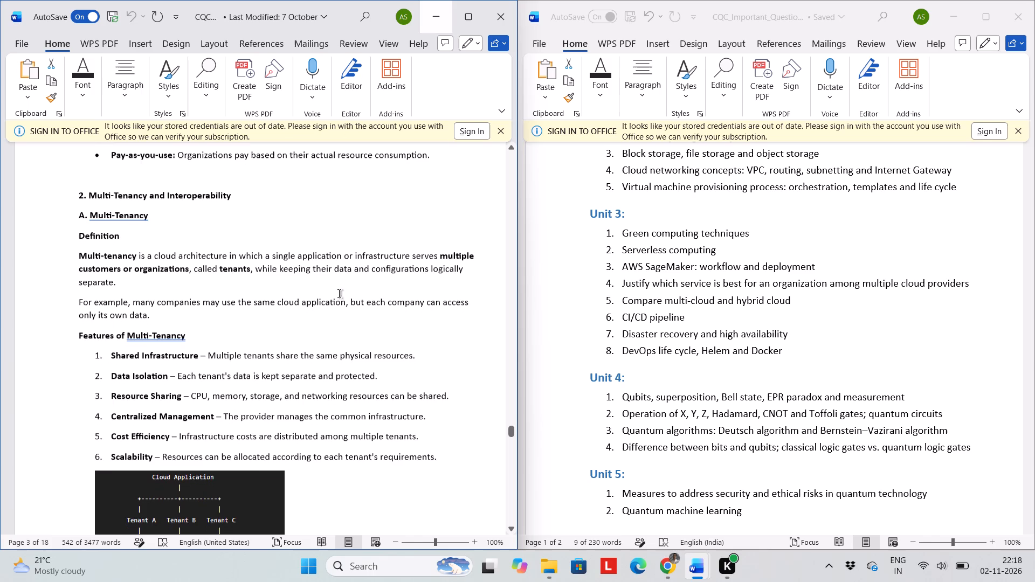
{"action": "scroll", "coordinate": [339, 294], "scroll_direction": "down", "scroll_amount": 2}
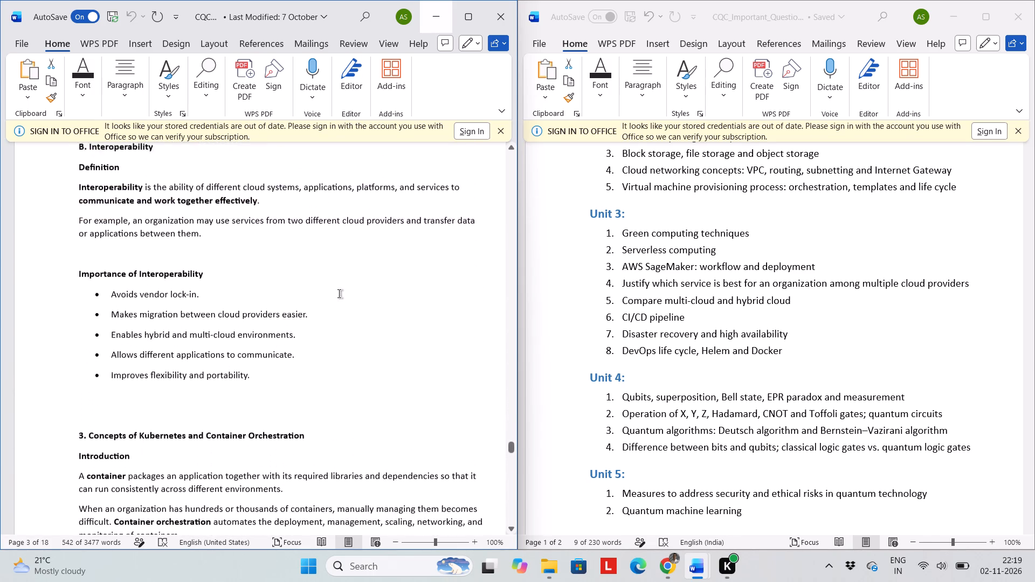
Copy the complete 5-mark answer Q1 "Characteristics and Benefits of Cloud Computing", from its heading through the Pay-as-you-use bullet.
{"action": "scroll", "coordinate": [339, 294], "scroll_direction": "up", "scroll_amount": 6}
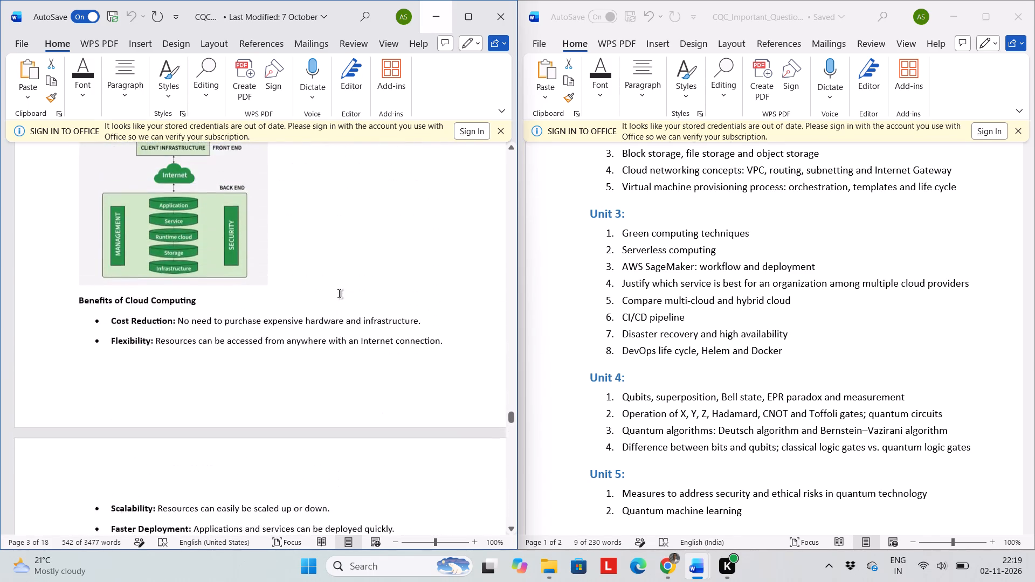
{"action": "scroll", "coordinate": [339, 294], "scroll_direction": "up", "scroll_amount": 3}
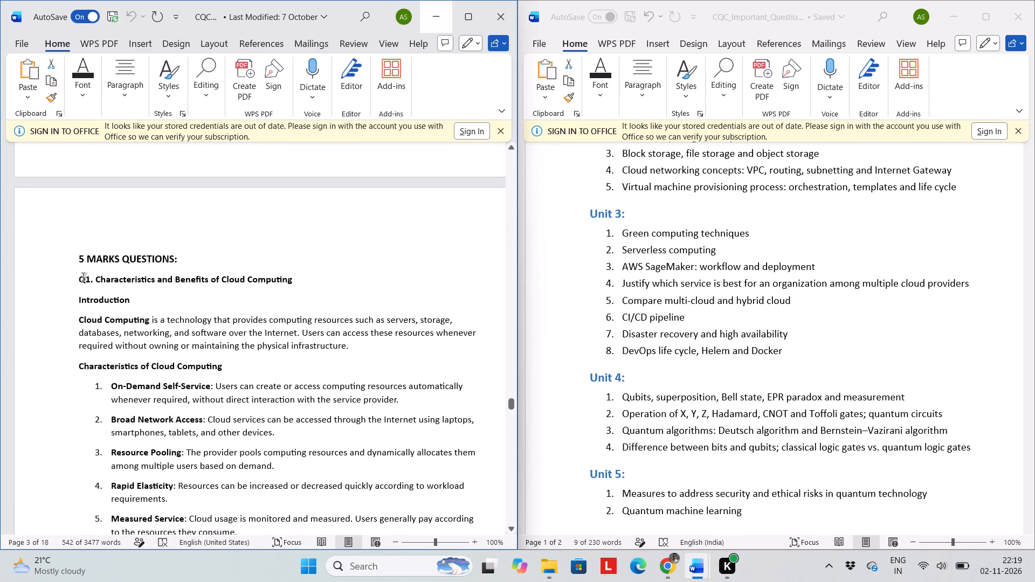
{"action": "left_click_drag", "start_coordinate": [73, 277], "coordinate": [292, 541]}
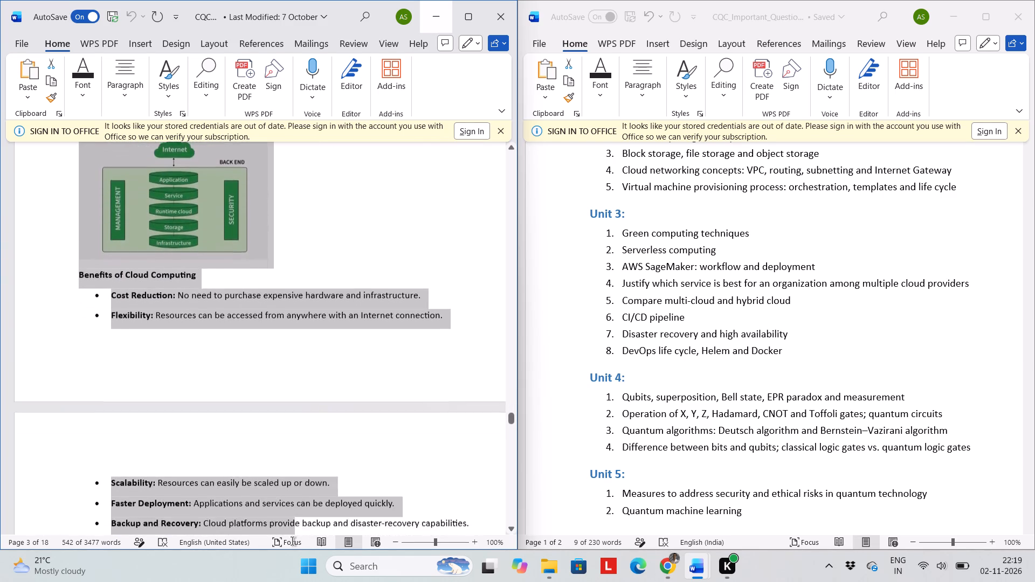
{"action": "left_click_drag", "start_coordinate": [292, 541], "coordinate": [439, 357]}
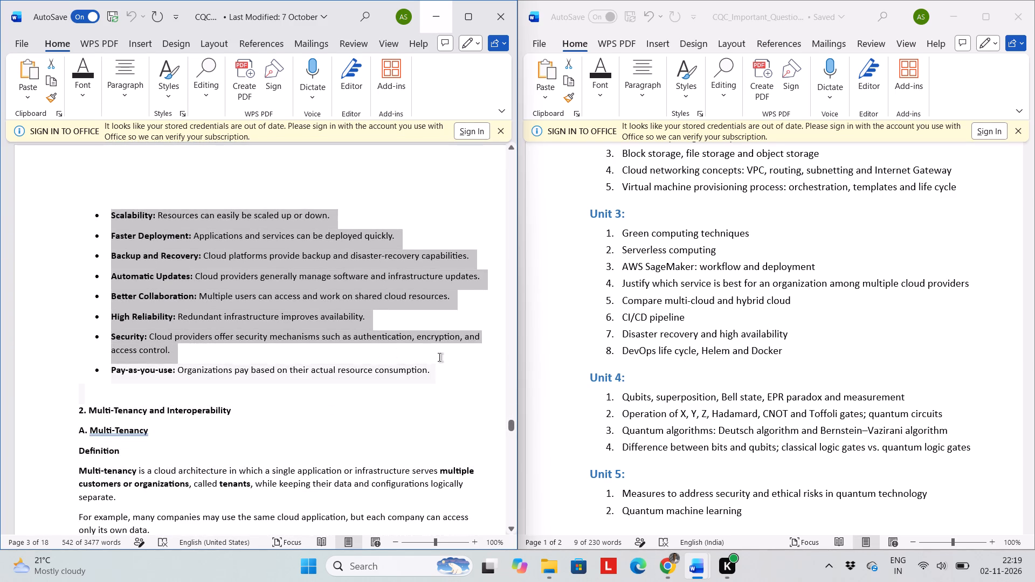
{"action": "left_click_drag", "start_coordinate": [439, 357], "coordinate": [453, 372]}
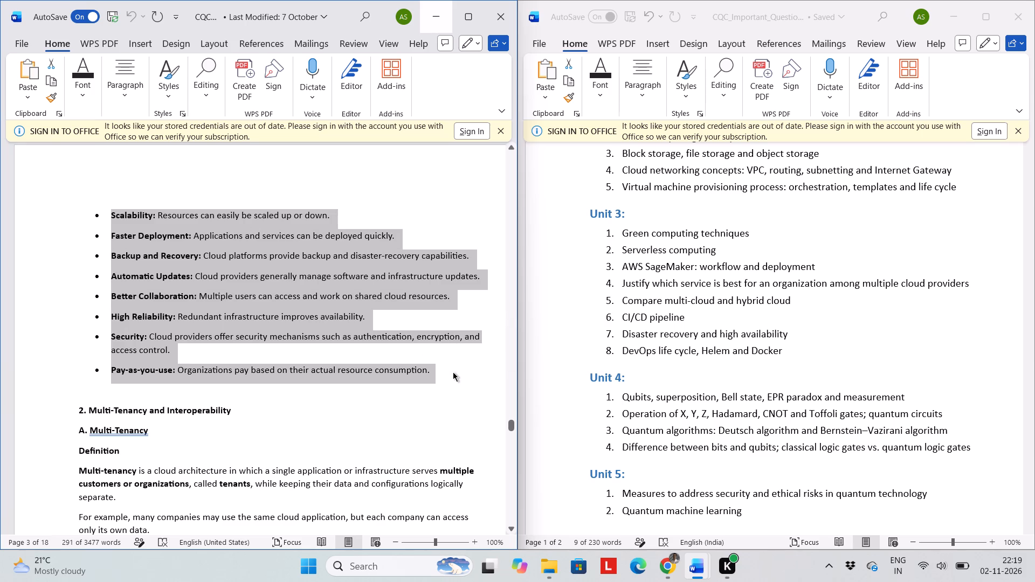
{"action": "key", "text": "ctrl+c"}
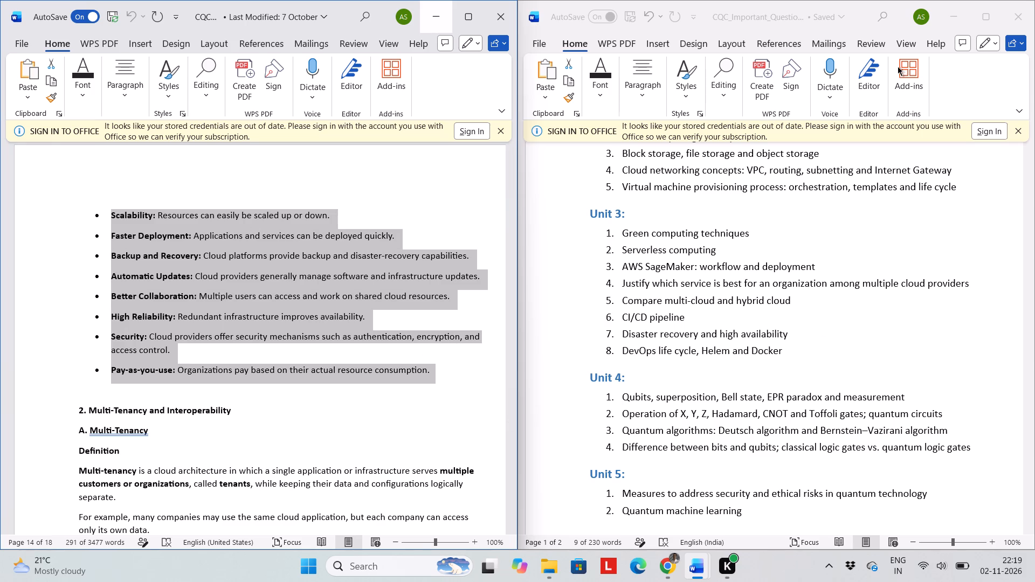
In the CQC answers document, replace the Unit 1 "Benefits and characteristics of cloud computing" answer, from heading through Conclusion, with the copied Q1 answer.
{"action": "left_click", "coordinate": [967, 17]}
{"action": "scroll", "coordinate": [819, 185], "scroll_direction": "up", "scroll_amount": 2}
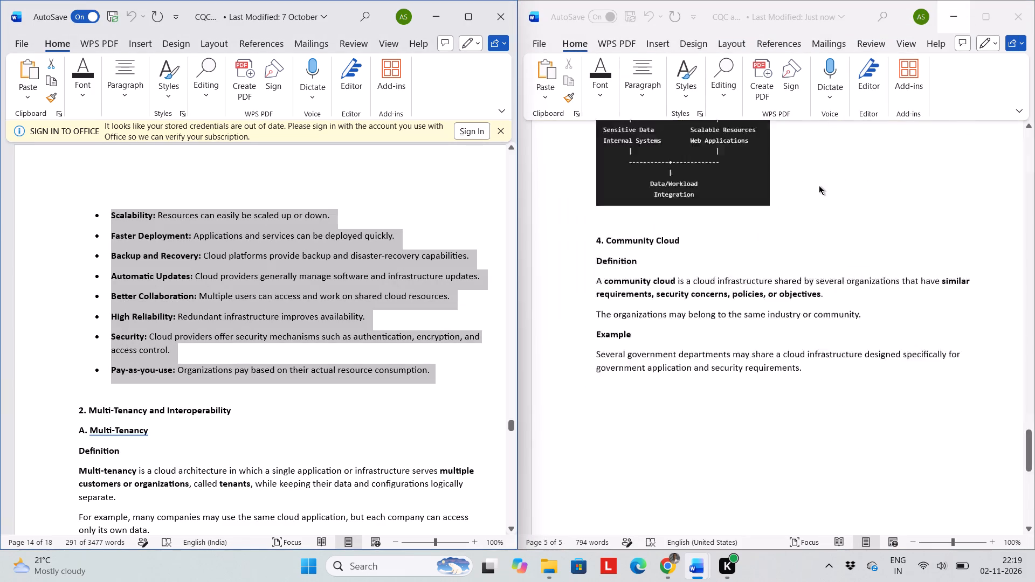
{"action": "scroll", "coordinate": [819, 185], "scroll_direction": "up", "scroll_amount": 7}
{"action": "scroll", "coordinate": [819, 185], "scroll_direction": "up", "scroll_amount": 15}
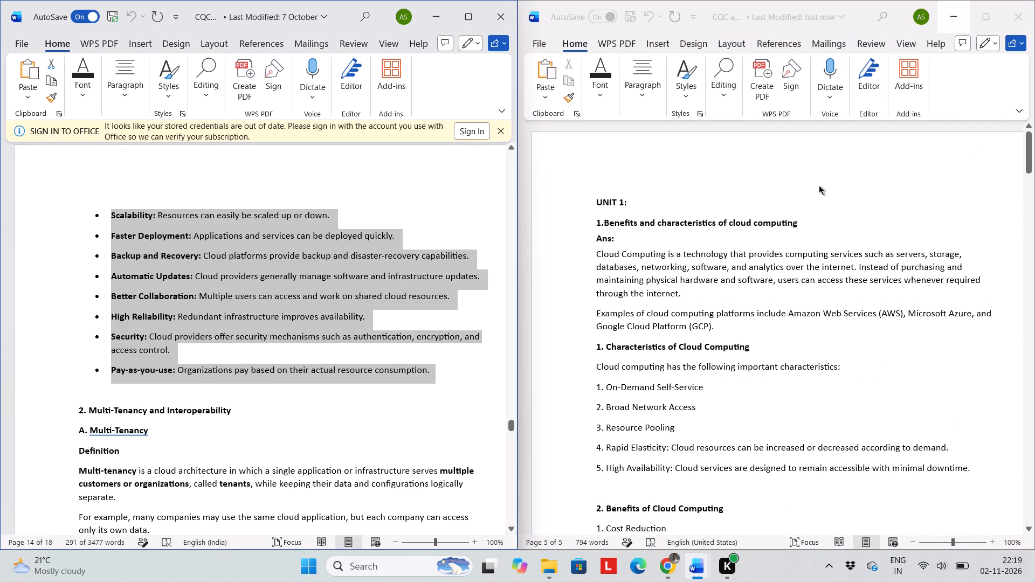
{"action": "left_click", "coordinate": [595, 221]}
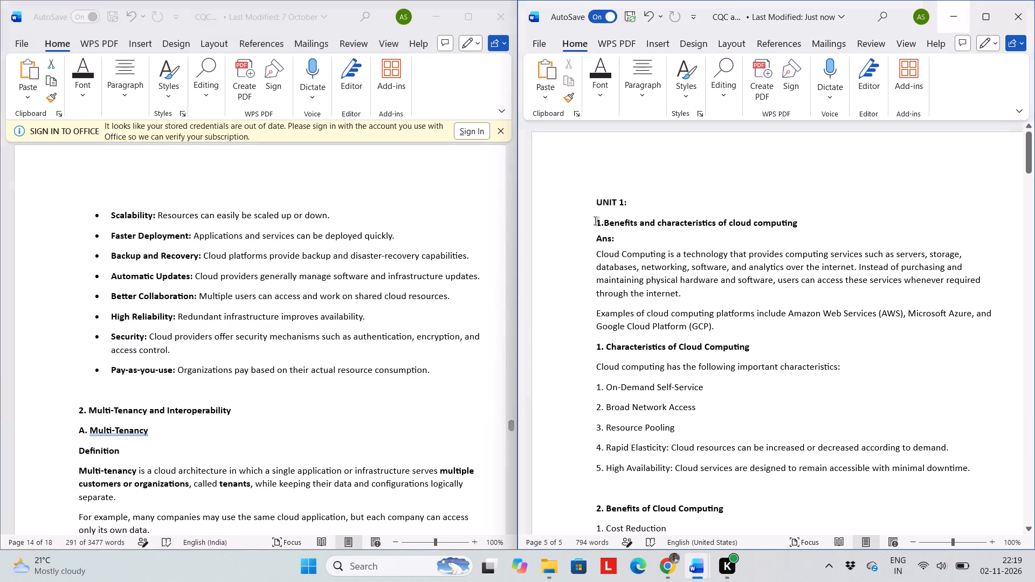
{"action": "scroll", "coordinate": [325, 300], "scroll_direction": "up", "scroll_amount": 5}
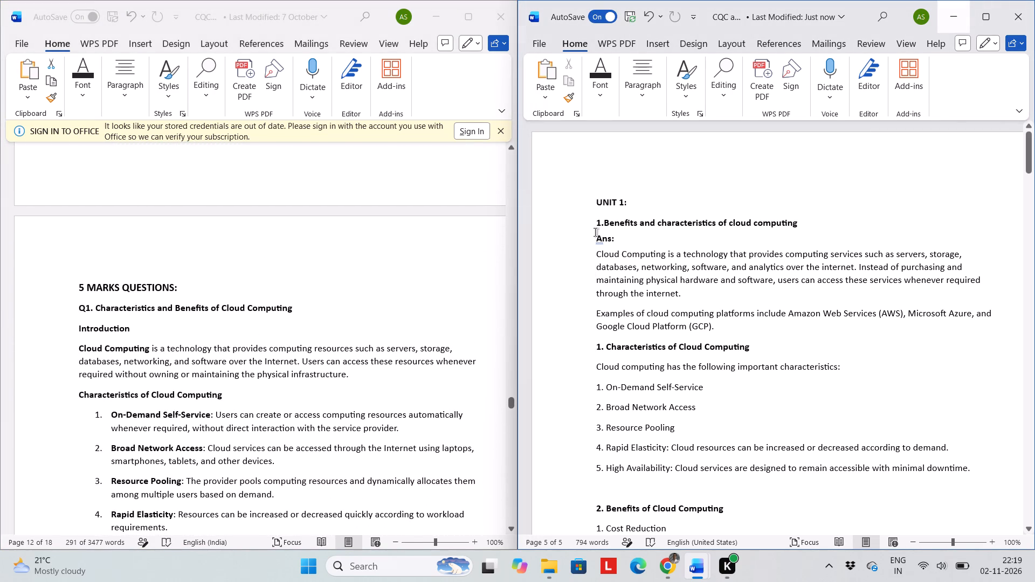
{"action": "left_click_drag", "start_coordinate": [595, 226], "coordinate": [640, 259]}
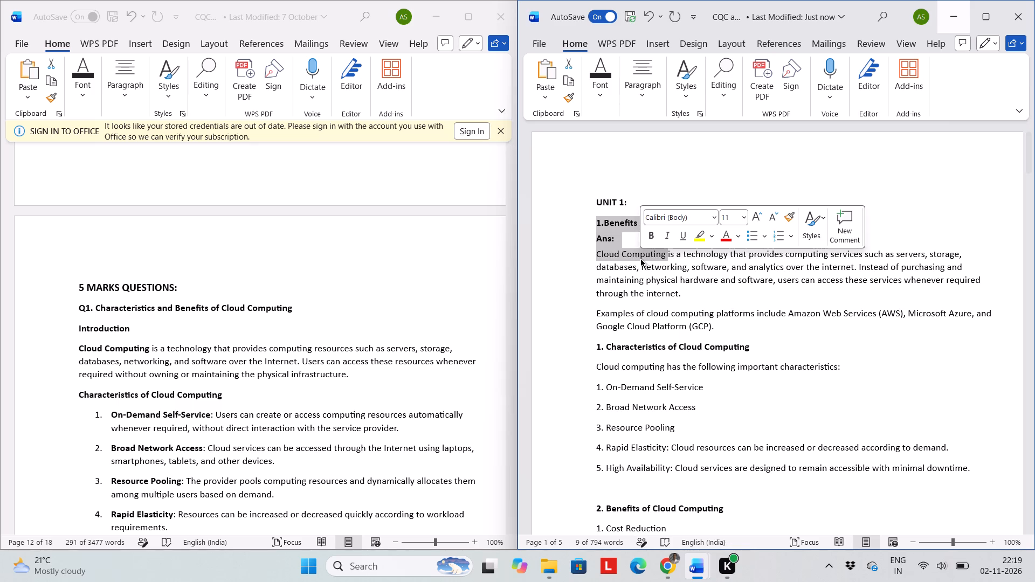
{"action": "left_click", "coordinate": [590, 220]}
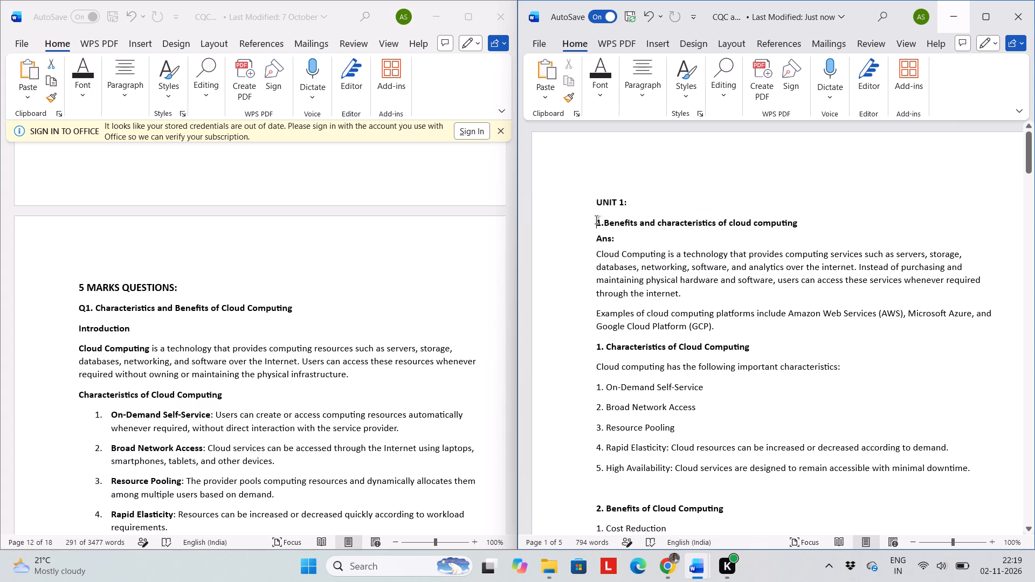
{"action": "left_click_drag", "start_coordinate": [596, 221], "coordinate": [717, 542]}
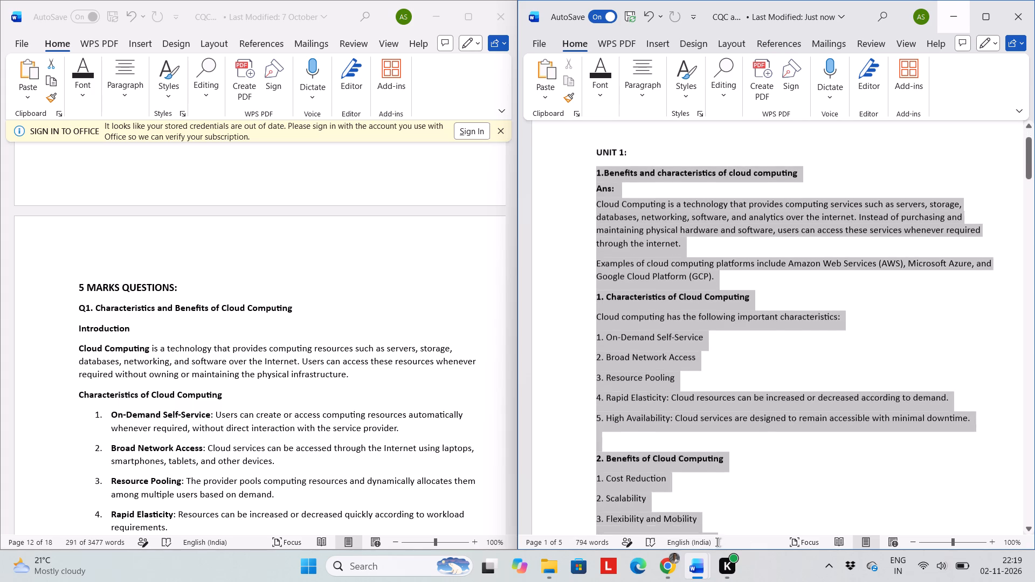
{"action": "left_click_drag", "start_coordinate": [717, 542], "coordinate": [717, 539]}
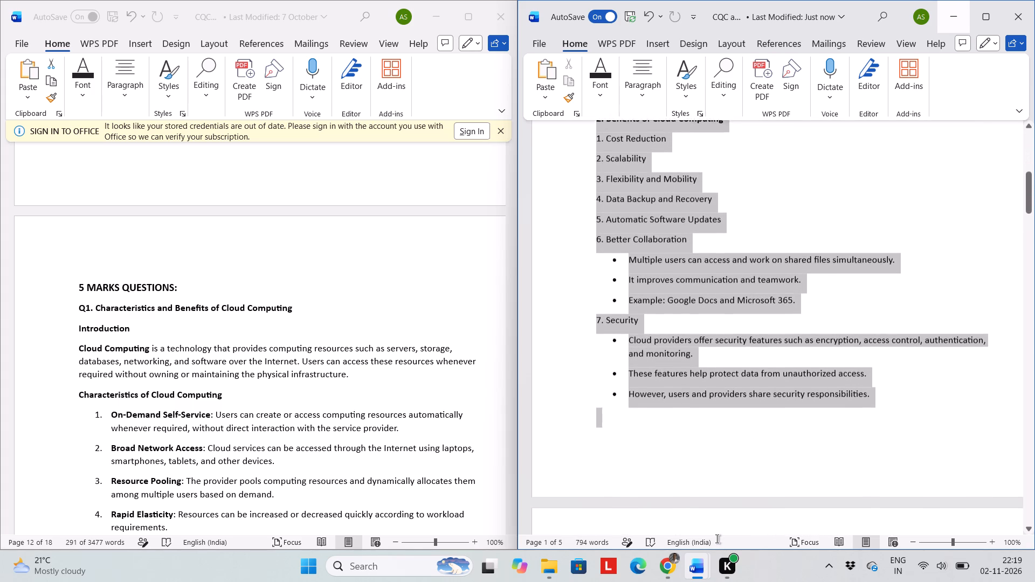
{"action": "left_click_drag", "start_coordinate": [717, 539], "coordinate": [796, 510]}
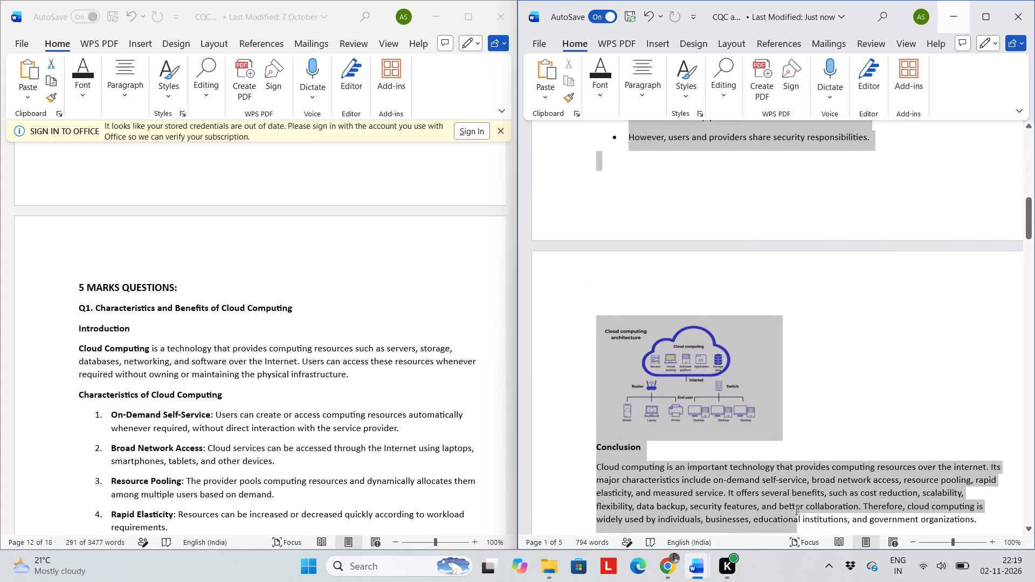
{"action": "left_click_drag", "start_coordinate": [796, 510], "coordinate": [978, 536]}
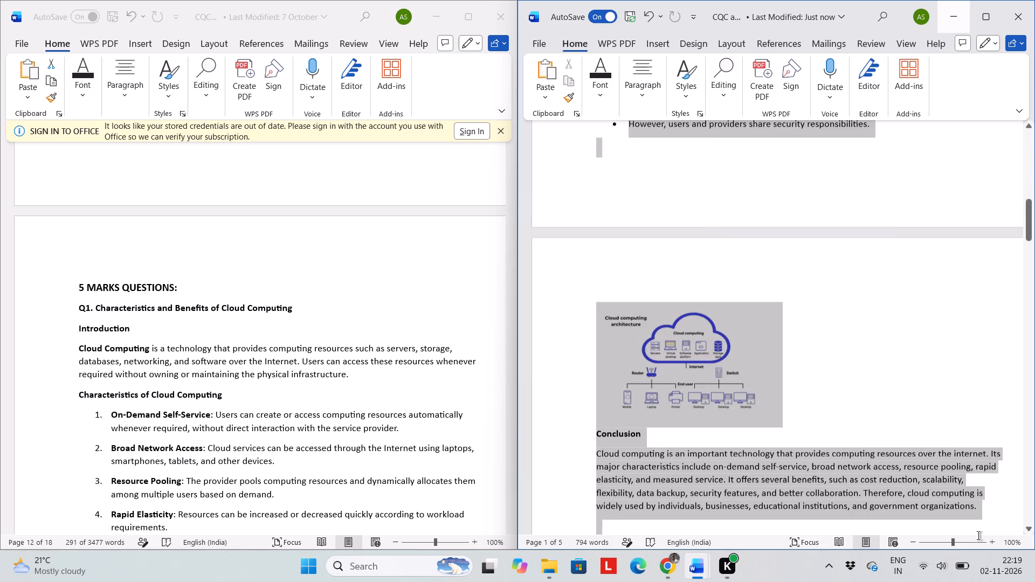
{"action": "left_click_drag", "start_coordinate": [978, 536], "coordinate": [1008, 460]}
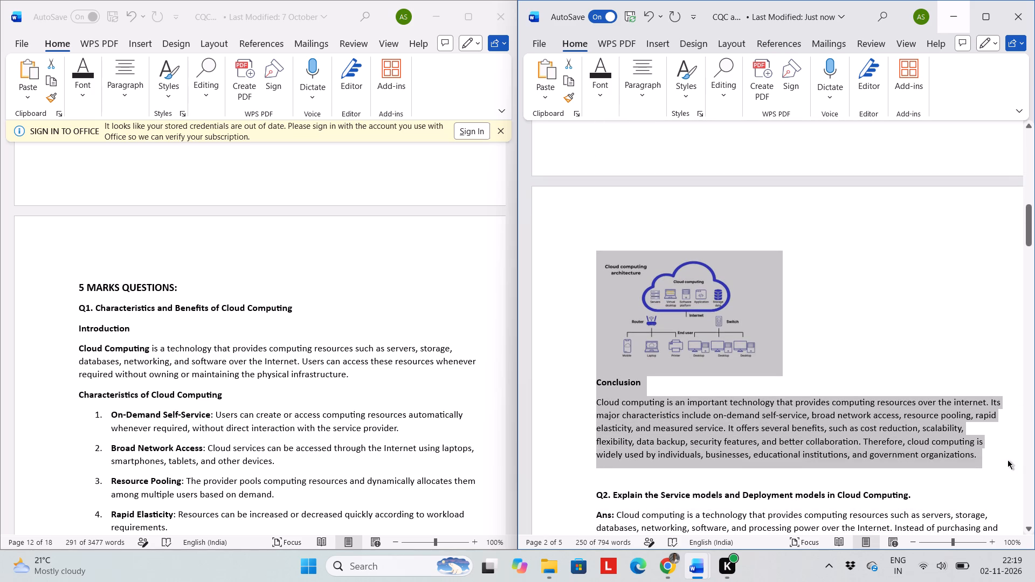
{"action": "key", "text": "ctrl+v"}
Review the pasted Q1 answer from the Unit 1 heading through its characteristics, architecture diagram and benefits to the start of Q2.
{"action": "scroll", "coordinate": [831, 384], "scroll_direction": "up", "scroll_amount": 1}
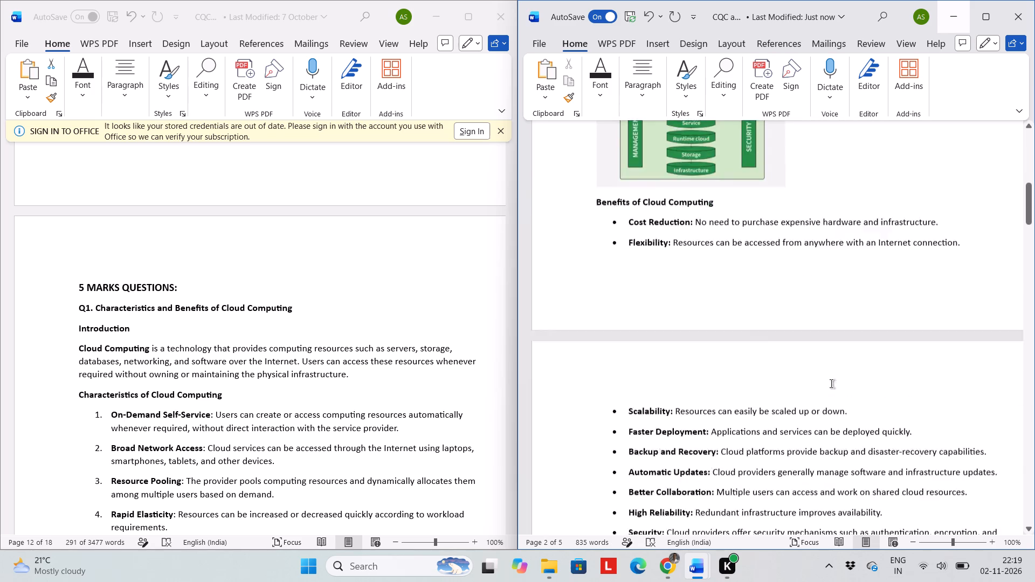
{"action": "scroll", "coordinate": [831, 384], "scroll_direction": "up", "scroll_amount": 4}
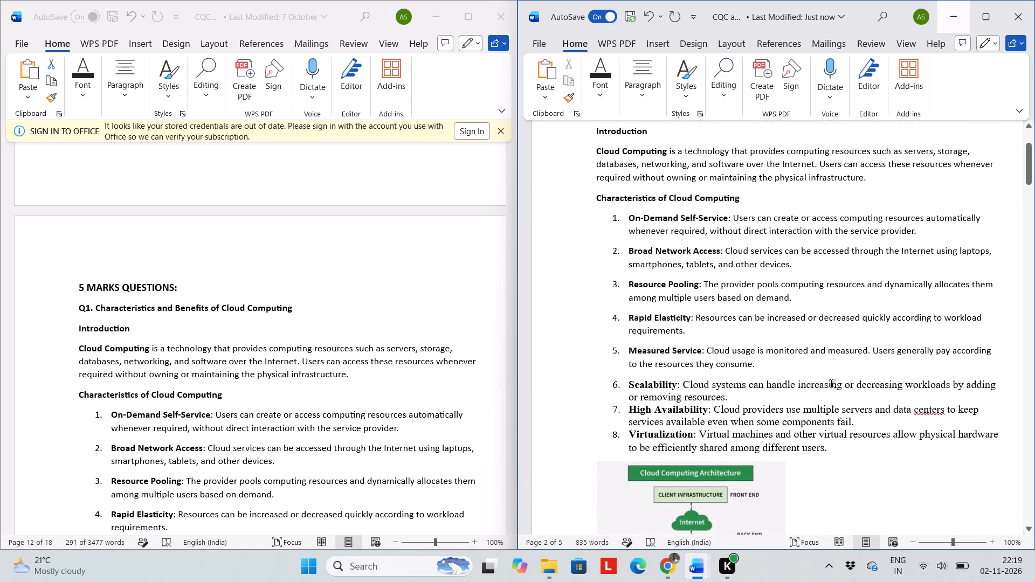
{"action": "scroll", "coordinate": [831, 384], "scroll_direction": "up", "scroll_amount": 1}
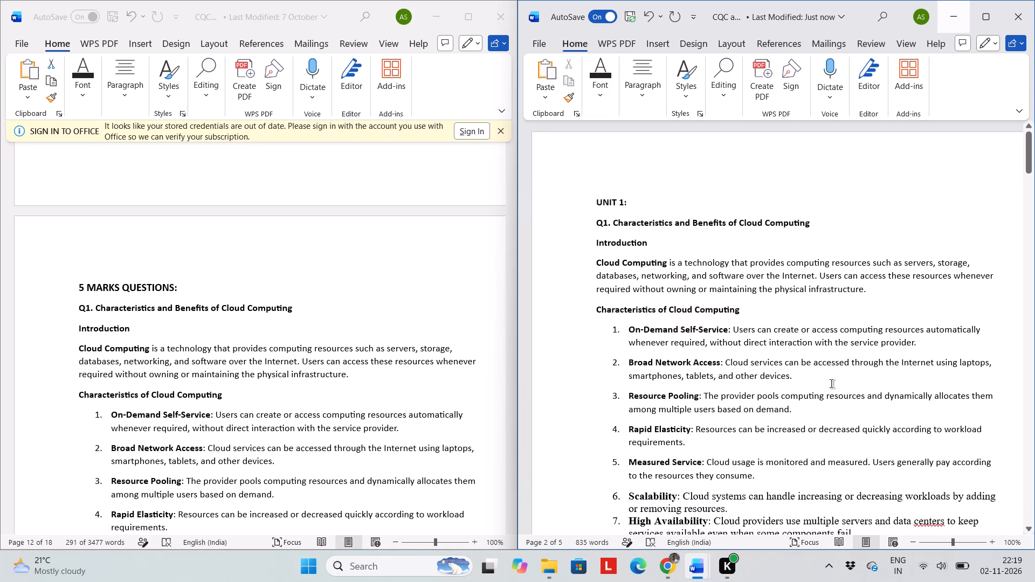
{"action": "scroll", "coordinate": [831, 384], "scroll_direction": "down", "scroll_amount": 2}
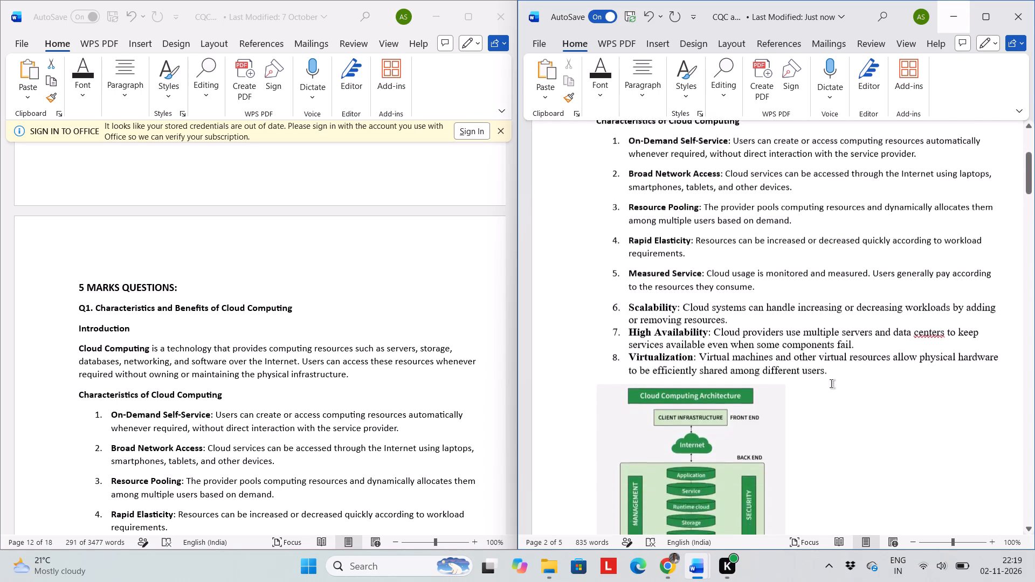
{"action": "scroll", "coordinate": [831, 384], "scroll_direction": "down", "scroll_amount": 2}
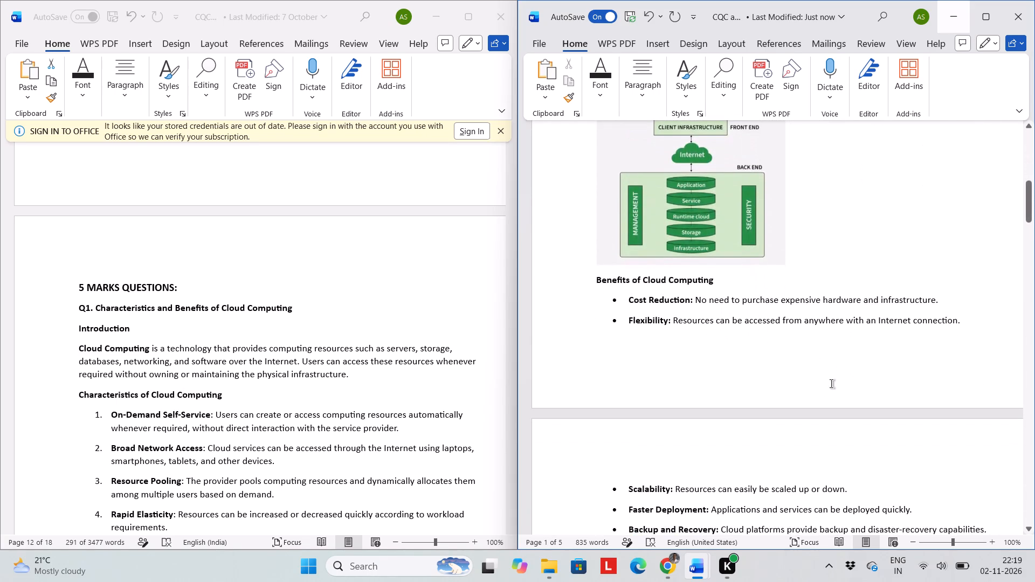
{"action": "scroll", "coordinate": [831, 384], "scroll_direction": "down", "scroll_amount": 4}
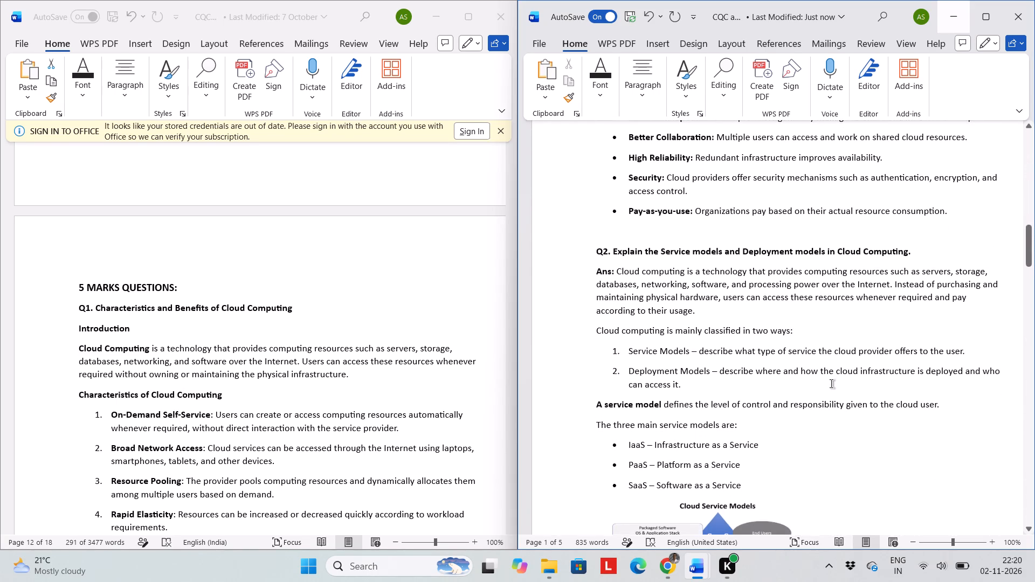
Add two blank lines between the end of the pasted Q1 answer and the Q2 heading.
{"action": "key", "text": "Return"}
{"action": "scroll", "coordinate": [831, 384], "scroll_direction": "down", "scroll_amount": 1}
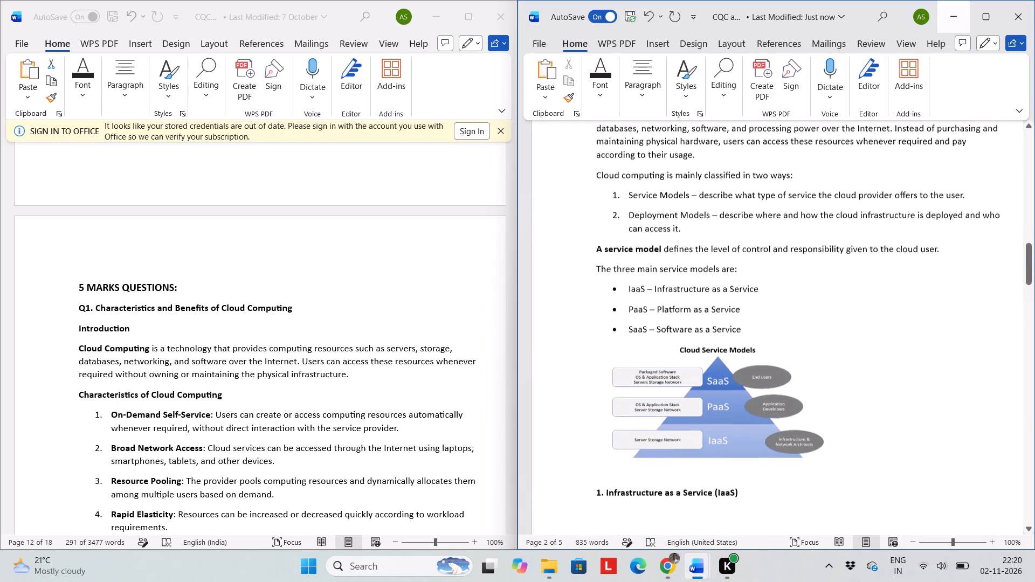
{"action": "scroll", "coordinate": [831, 384], "scroll_direction": "down", "scroll_amount": 1}
{"action": "key", "text": "Return"}
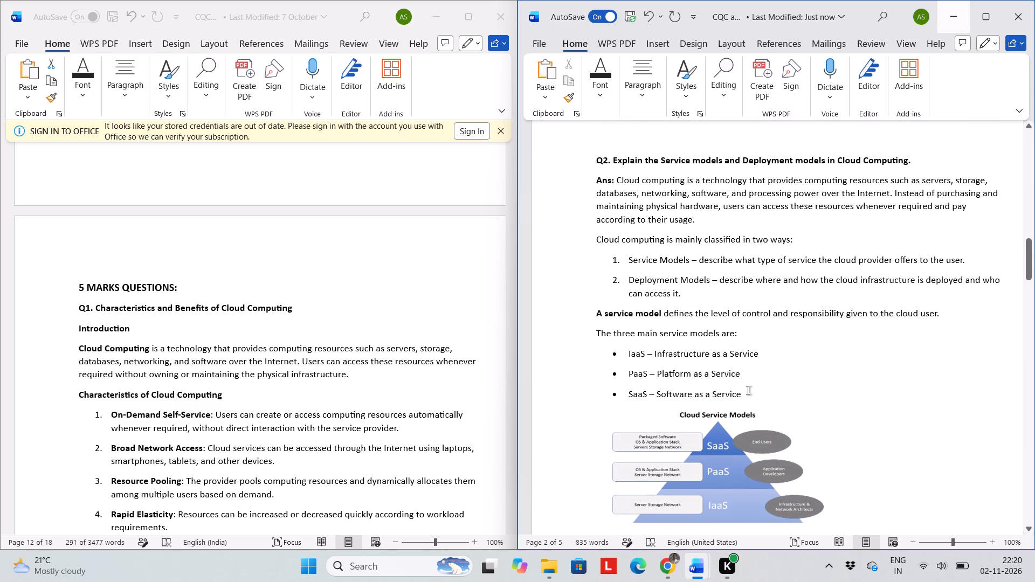
Look through the Q2 service and deployment models answer, from Infrastructure as a Service to the Community Cloud example at the document's end.
{"action": "scroll", "coordinate": [748, 390], "scroll_direction": "down", "scroll_amount": 3}
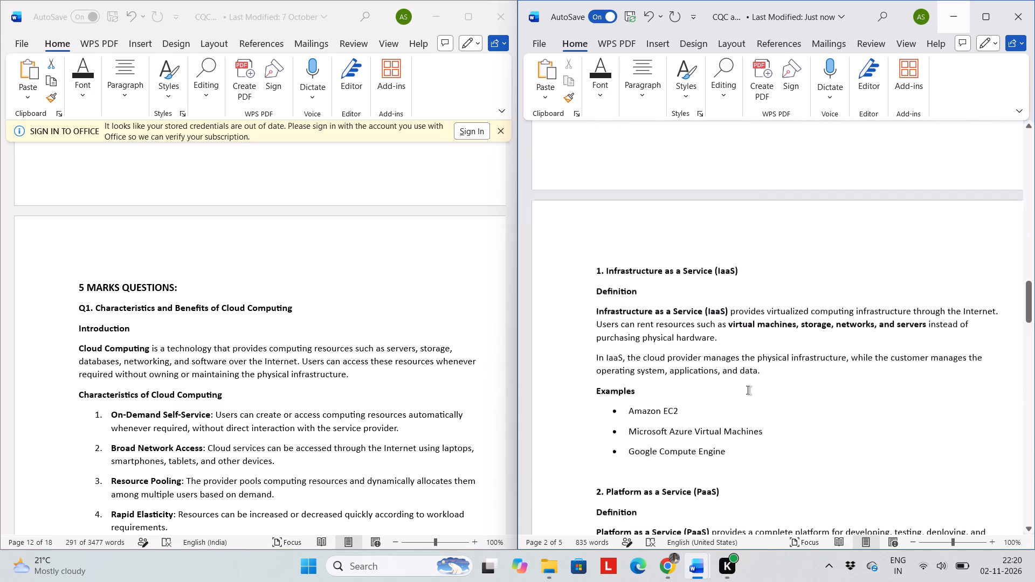
{"action": "scroll", "coordinate": [748, 390], "scroll_direction": "down", "scroll_amount": 4}
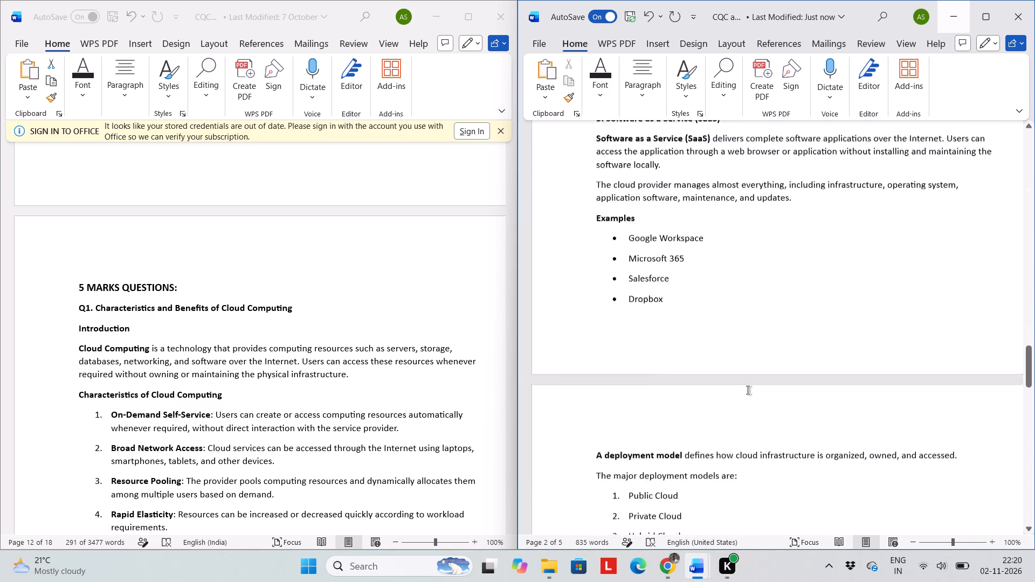
{"action": "scroll", "coordinate": [748, 390], "scroll_direction": "down", "scroll_amount": 5}
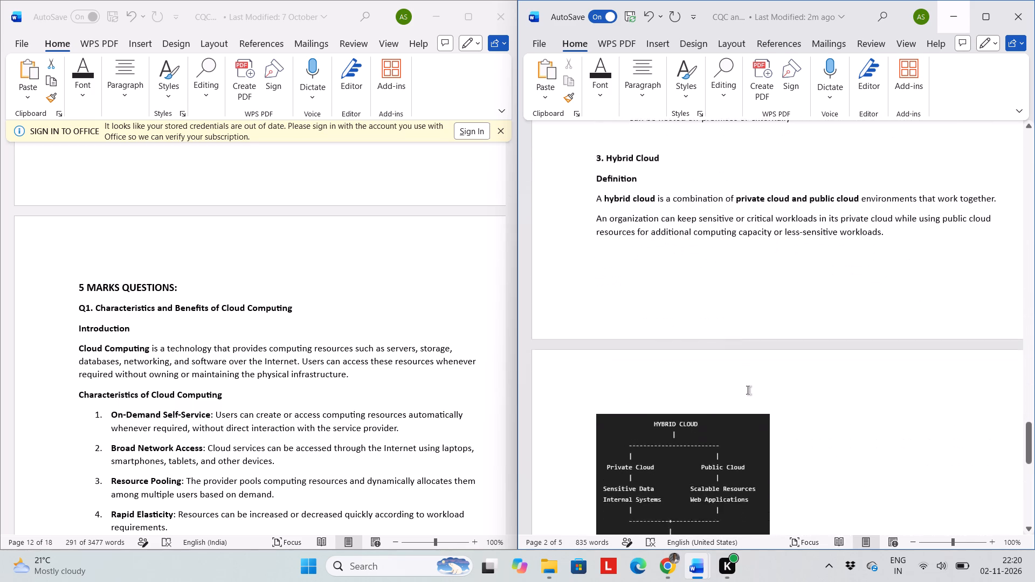
{"action": "scroll", "coordinate": [748, 390], "scroll_direction": "down", "scroll_amount": 1}
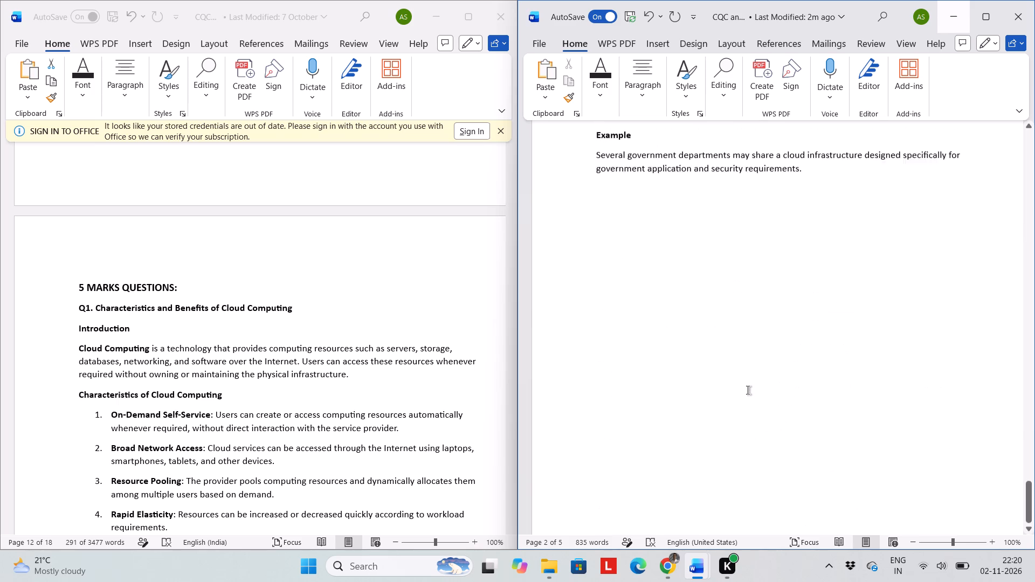
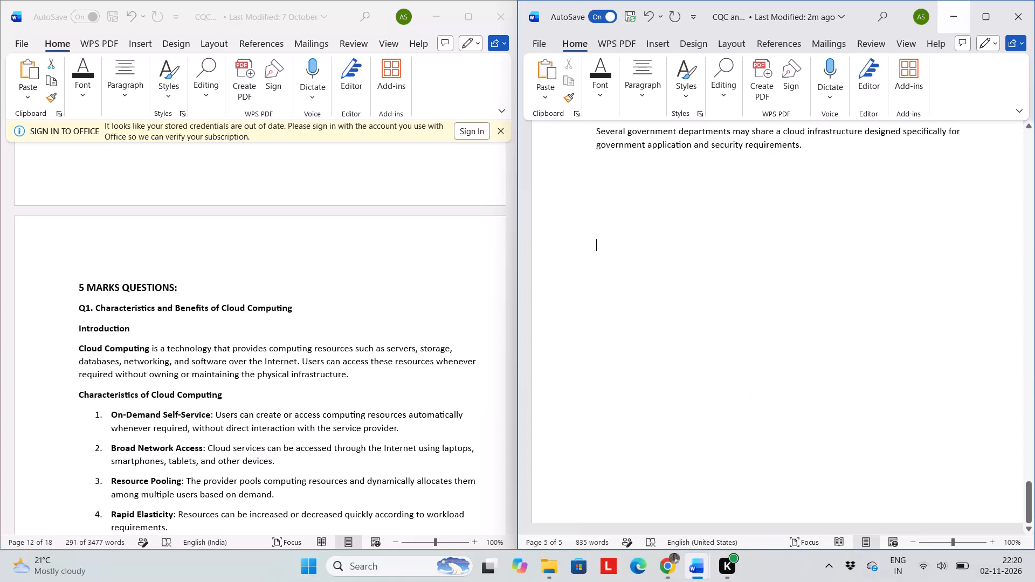
Save the CQC answers document.
{"action": "key", "text": "ctrl+s"}
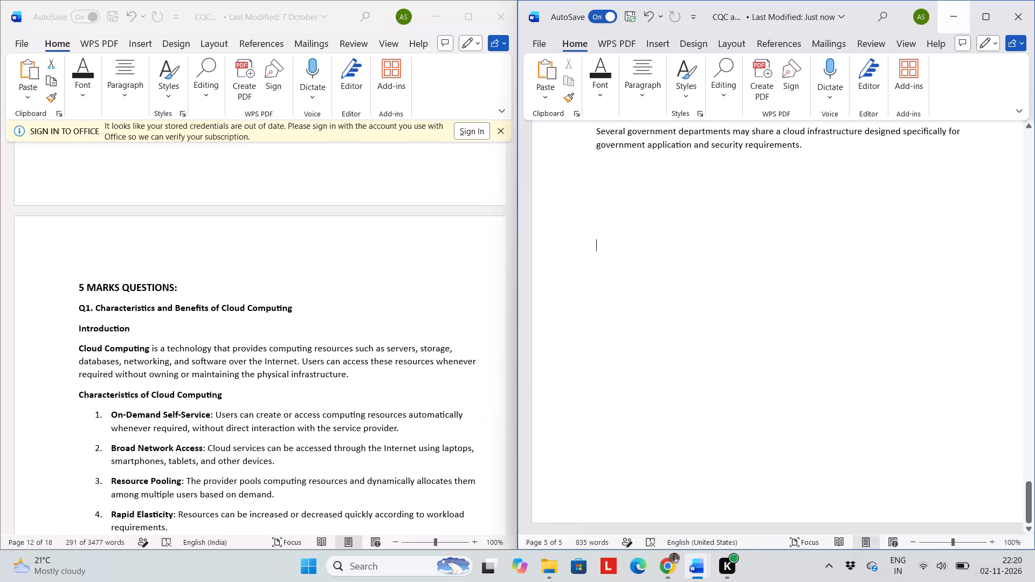
{"action": "scroll", "coordinate": [251, 317], "scroll_direction": "down", "scroll_amount": 3}
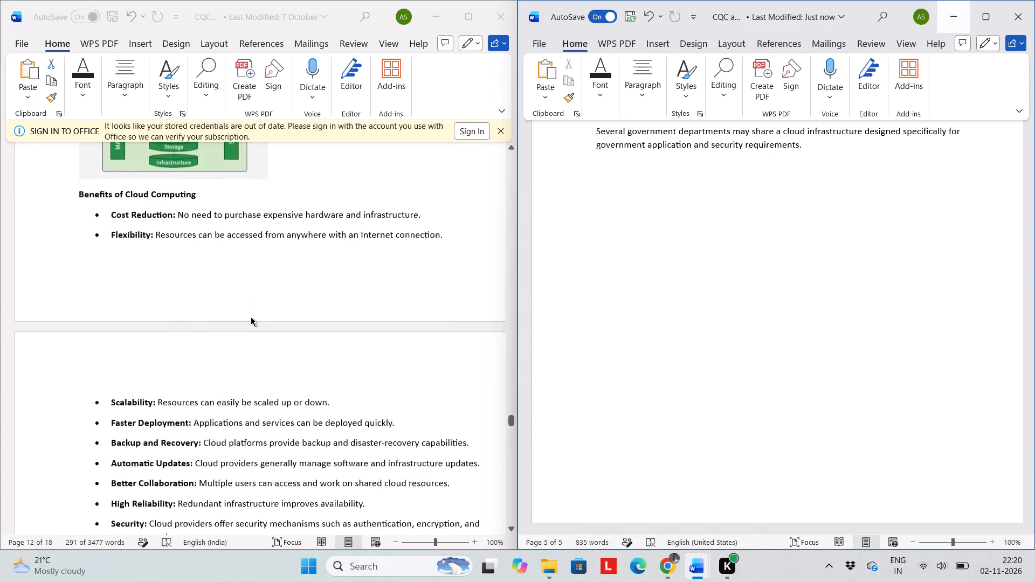
{"action": "scroll", "coordinate": [251, 317], "scroll_direction": "down", "scroll_amount": 3}
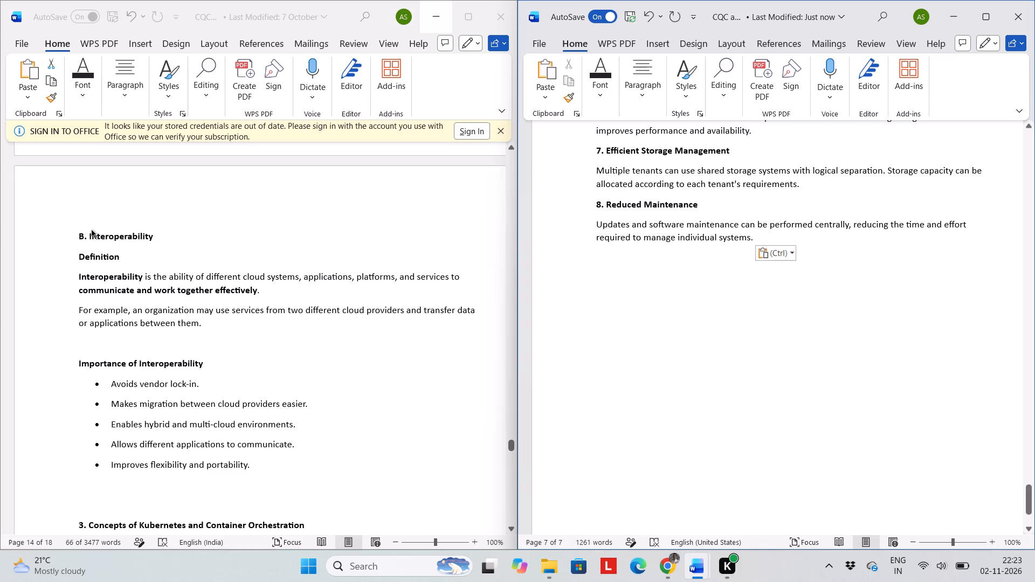
{"action": "left_click_drag", "start_coordinate": [89, 232], "coordinate": [256, 460]}
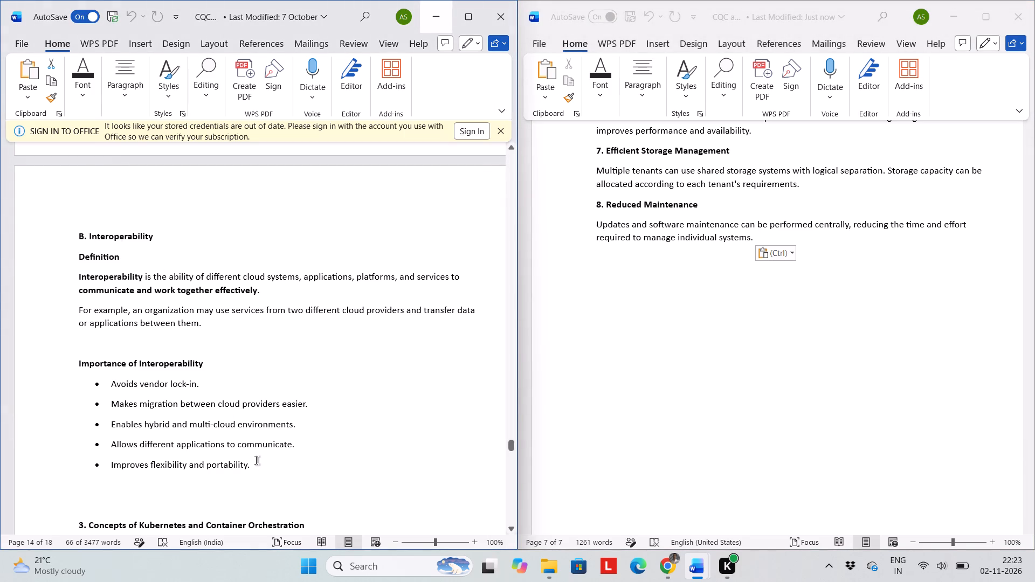
{"action": "left_click_drag", "start_coordinate": [256, 460], "coordinate": [262, 465]}
{"action": "left_click_drag", "start_coordinate": [262, 465], "coordinate": [93, 234]}
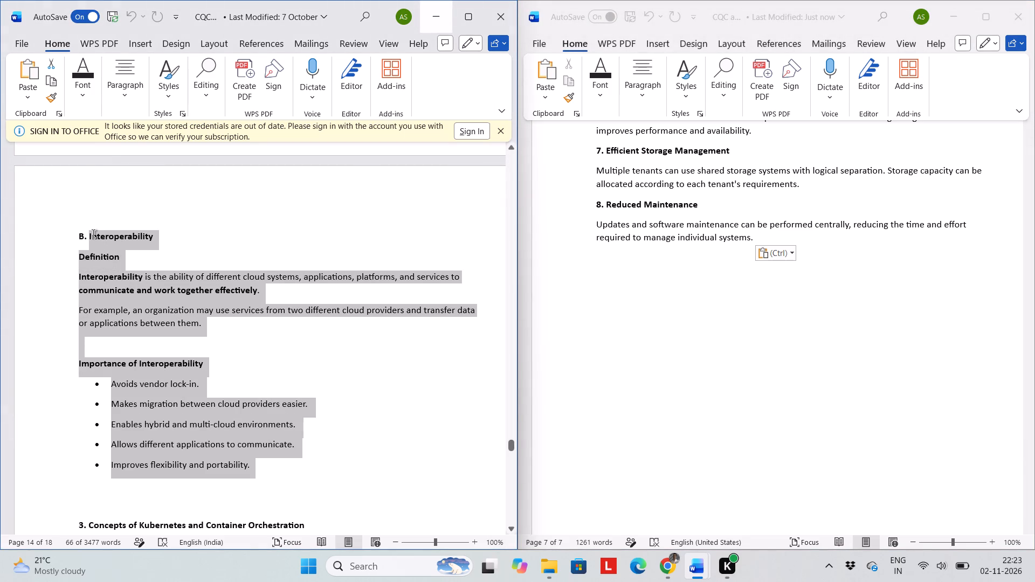
{"action": "left_click_drag", "start_coordinate": [93, 234], "coordinate": [92, 234]}
{"action": "key", "text": "ctrl+c"}
{"action": "left_click", "coordinate": [631, 343]}
{"action": "key", "text": "Return"}
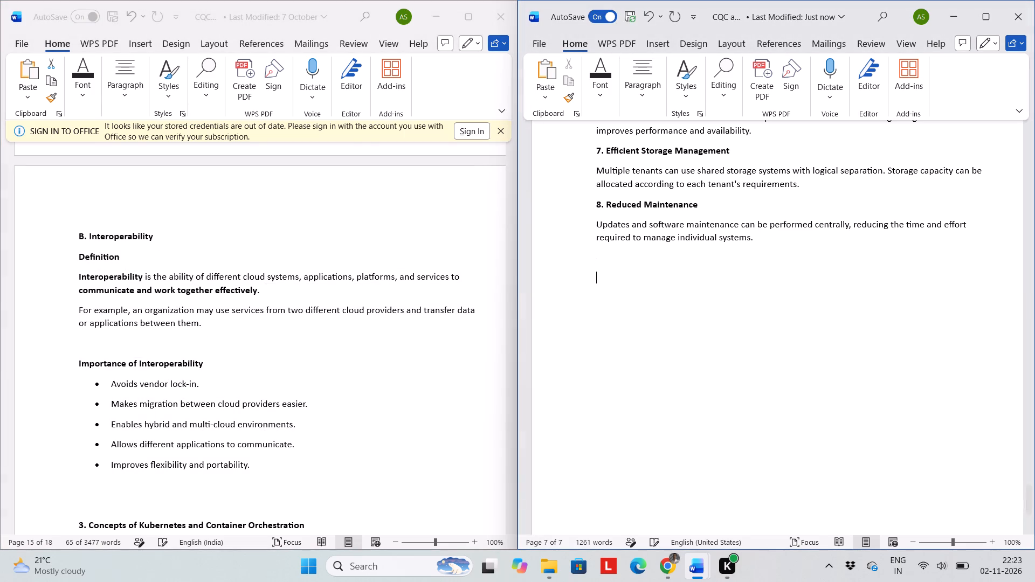
{"action": "key", "text": "ctrl+v"}
Review the Q3 answer in the CQC answers document, from its Introduction through the pasted Interoperability section.
{"action": "scroll", "coordinate": [716, 356], "scroll_direction": "down", "scroll_amount": 1}
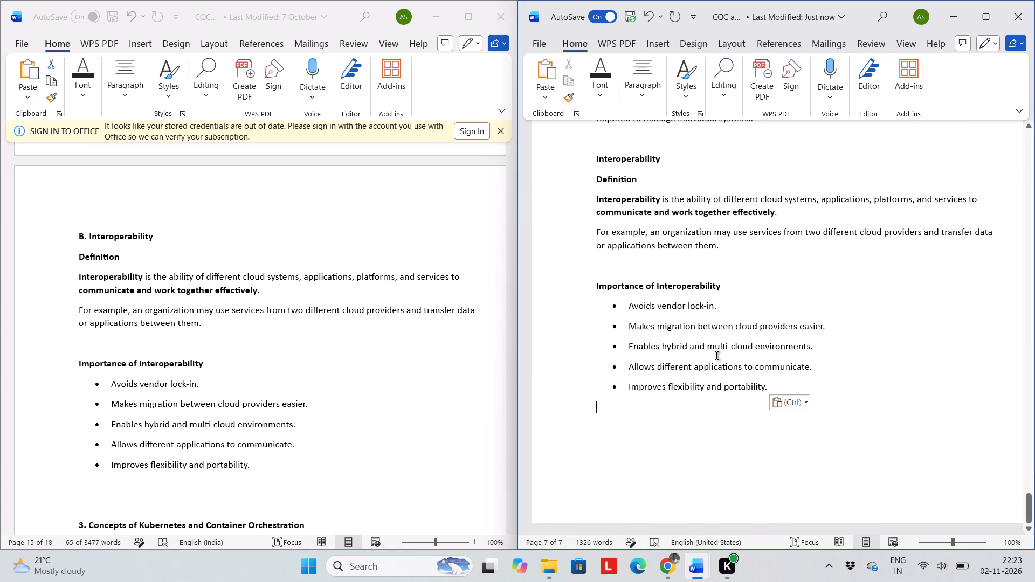
{"action": "scroll", "coordinate": [716, 356], "scroll_direction": "down", "scroll_amount": 1}
{"action": "scroll", "coordinate": [716, 356], "scroll_direction": "up", "scroll_amount": 1}
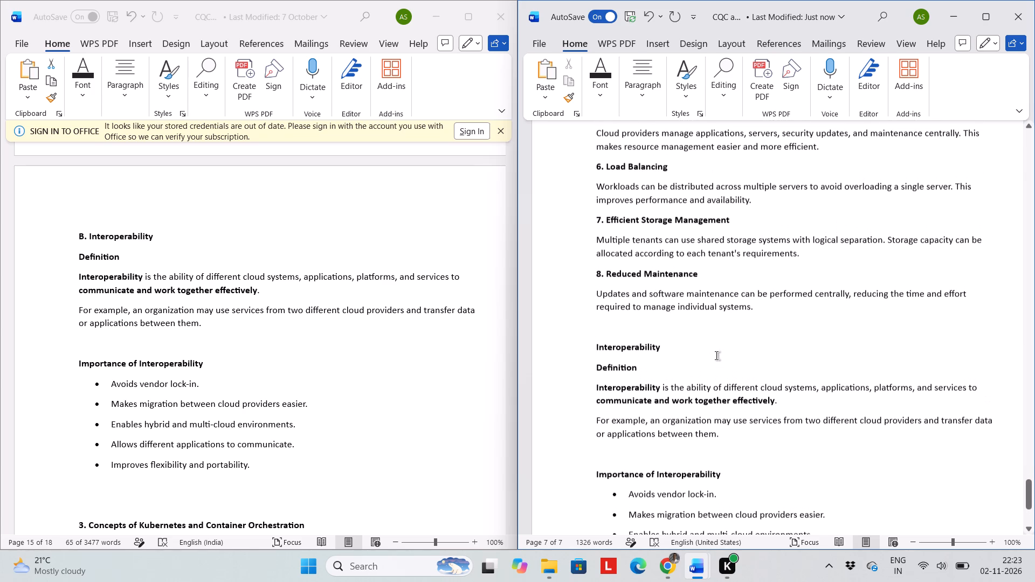
{"action": "scroll", "coordinate": [716, 356], "scroll_direction": "up", "scroll_amount": 1}
{"action": "scroll", "coordinate": [771, 406], "scroll_direction": "up", "scroll_amount": 2}
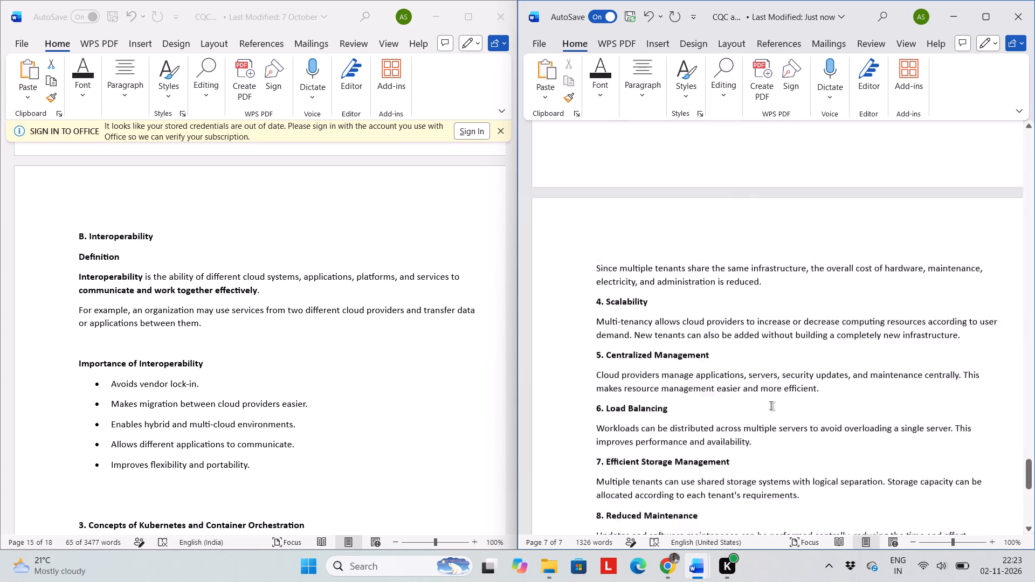
{"action": "scroll", "coordinate": [771, 406], "scroll_direction": "up", "scroll_amount": 3}
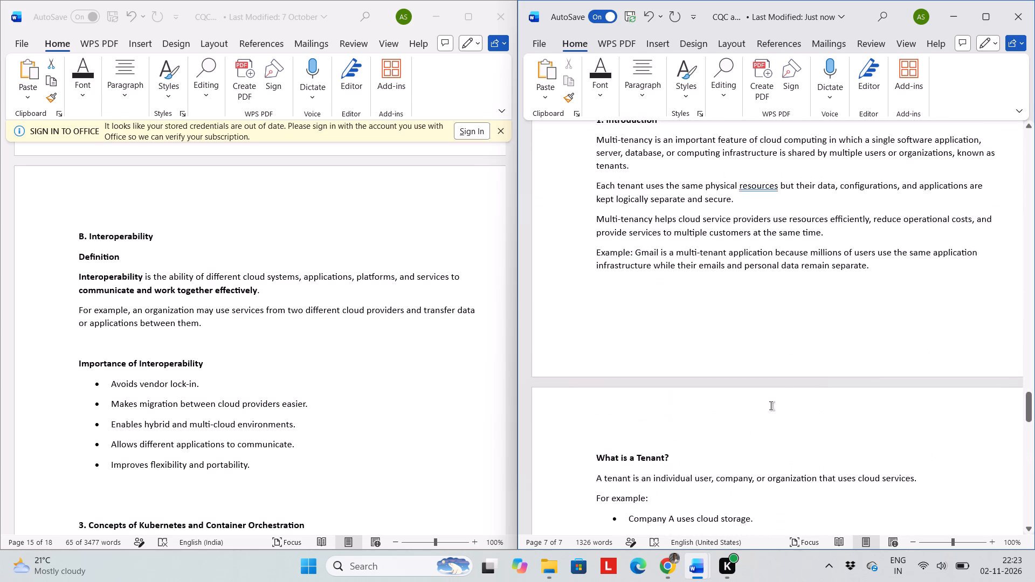
{"action": "scroll", "coordinate": [771, 406], "scroll_direction": "up", "scroll_amount": 3}
{"action": "scroll", "coordinate": [771, 406], "scroll_direction": "down", "scroll_amount": 1}
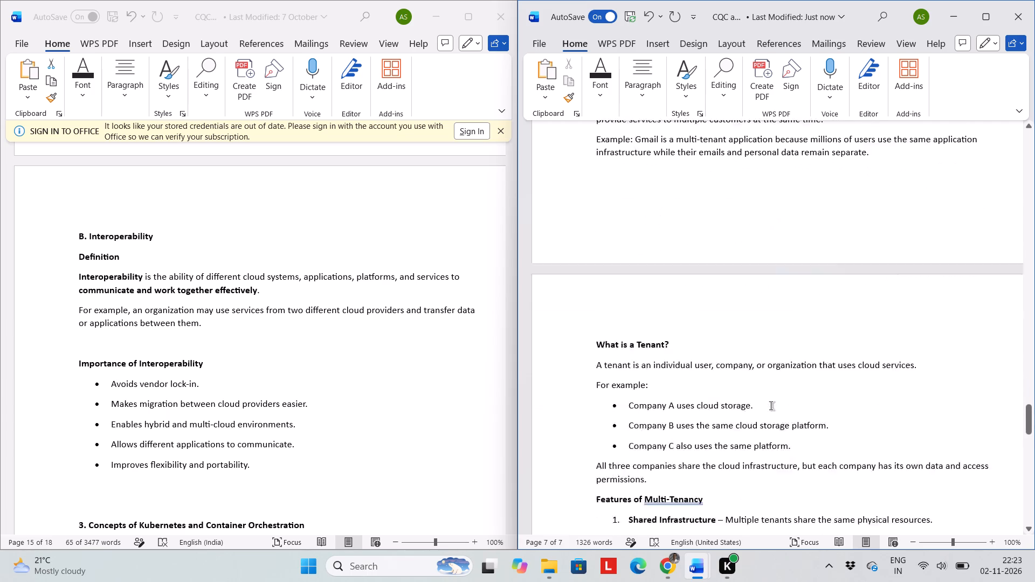
{"action": "scroll", "coordinate": [771, 406], "scroll_direction": "down", "scroll_amount": 2}
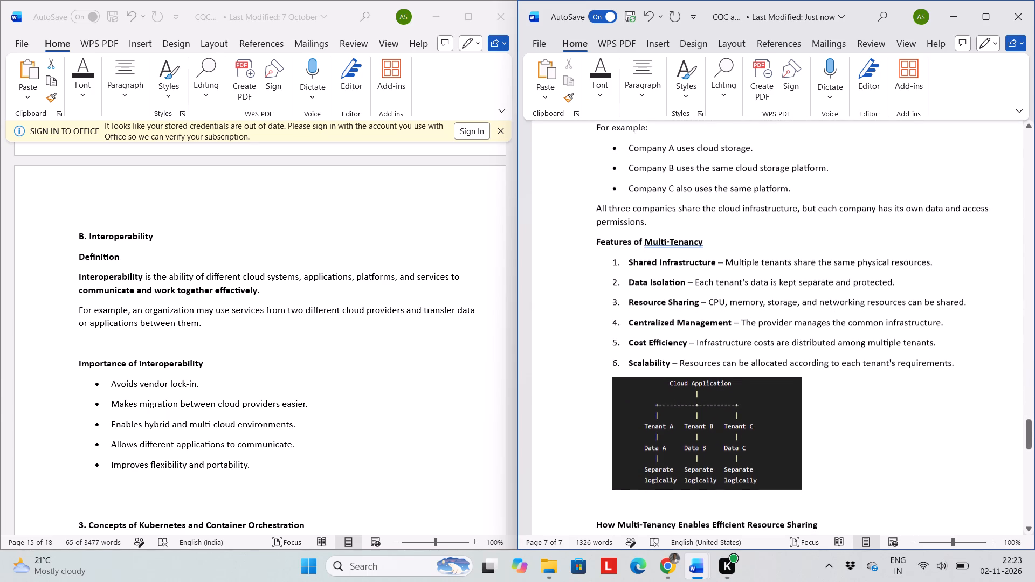
{"action": "scroll", "coordinate": [771, 406], "scroll_direction": "down", "scroll_amount": 3}
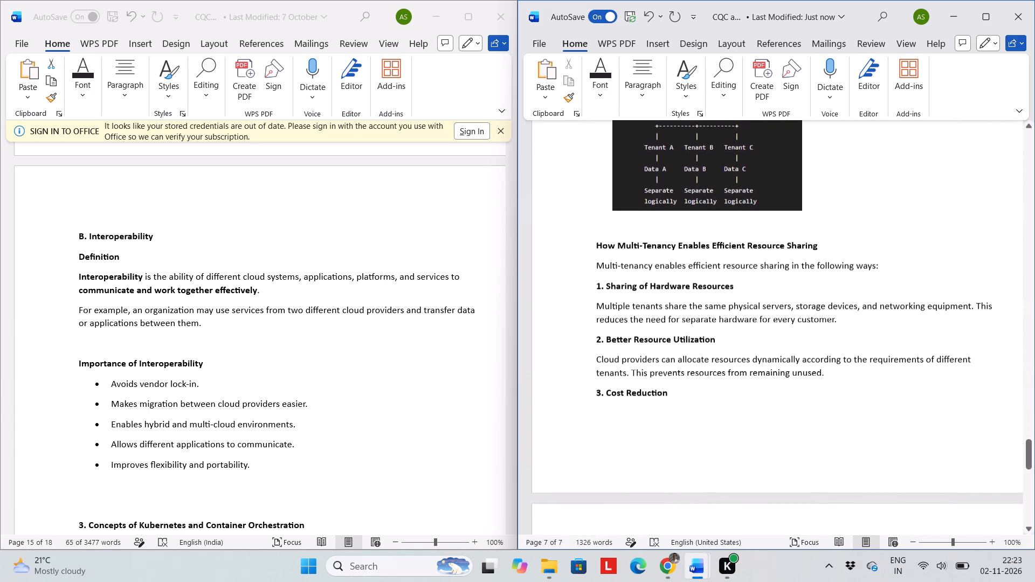
{"action": "scroll", "coordinate": [771, 406], "scroll_direction": "down", "scroll_amount": 2}
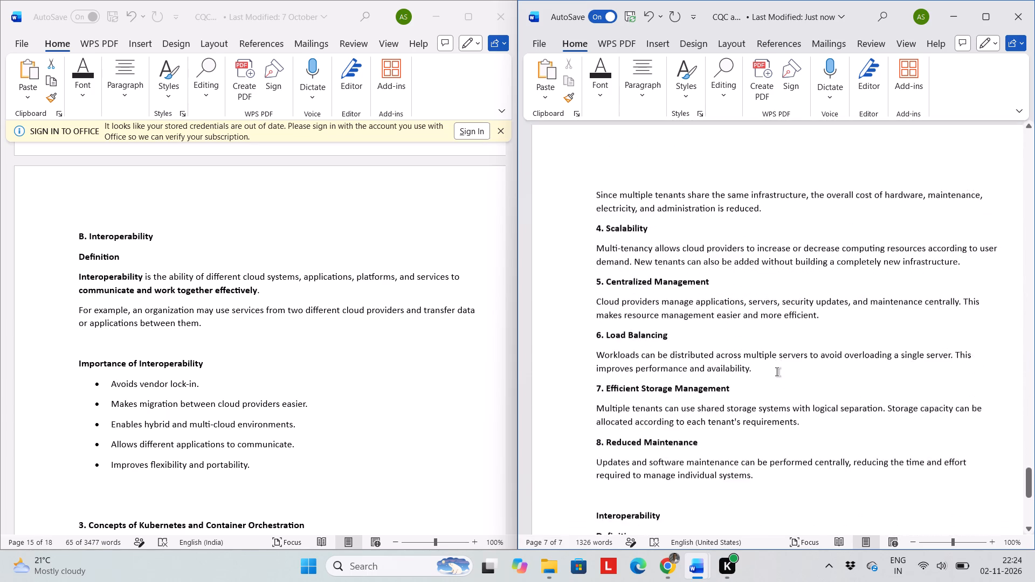
{"action": "scroll", "coordinate": [777, 372], "scroll_direction": "down", "scroll_amount": 2}
Save the CQC answers document.
{"action": "key", "text": "ctrl+s"}
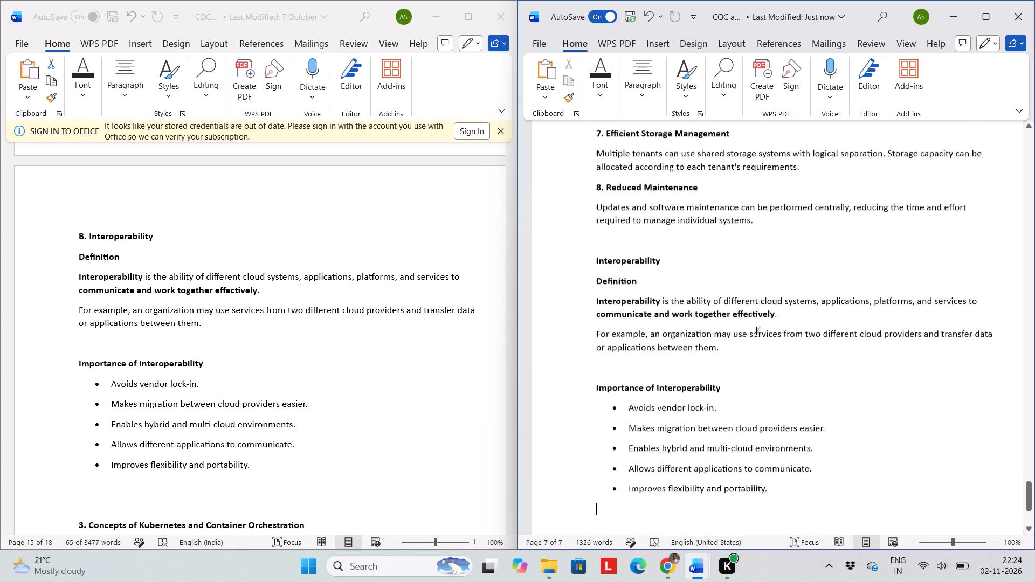
Add three blank lines below the "Importance of Interoperability" bullets at the end of the CQC answers document.
{"action": "scroll", "coordinate": [756, 331], "scroll_direction": "up", "scroll_amount": 4}
{"action": "scroll", "coordinate": [756, 331], "scroll_direction": "left", "scroll_amount": 1}
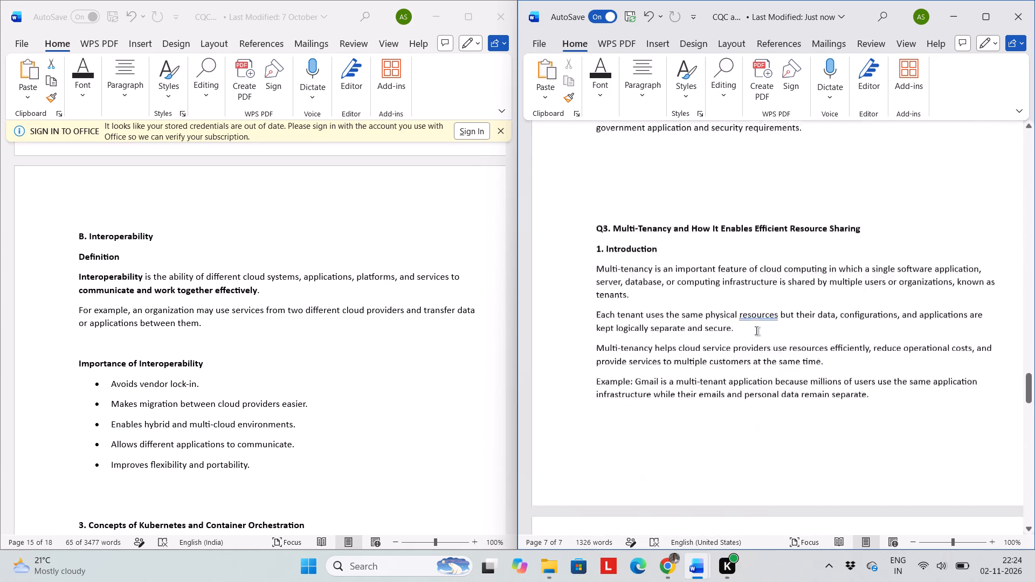
{"action": "scroll", "coordinate": [756, 331], "scroll_direction": "left", "scroll_amount": 2}
{"action": "scroll", "coordinate": [756, 331], "scroll_direction": "down", "scroll_amount": 1}
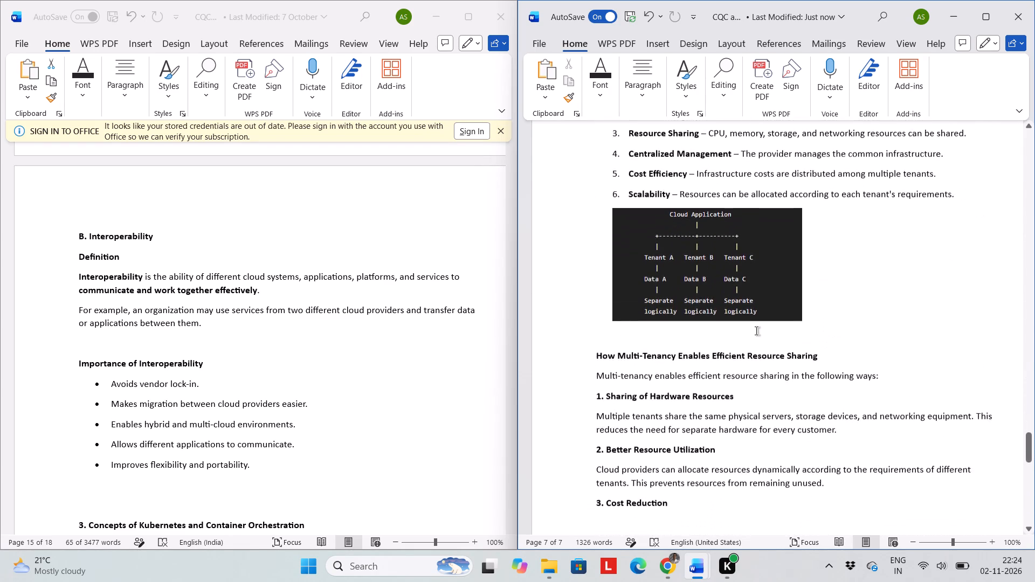
{"action": "scroll", "coordinate": [756, 331], "scroll_direction": "down", "scroll_amount": 7}
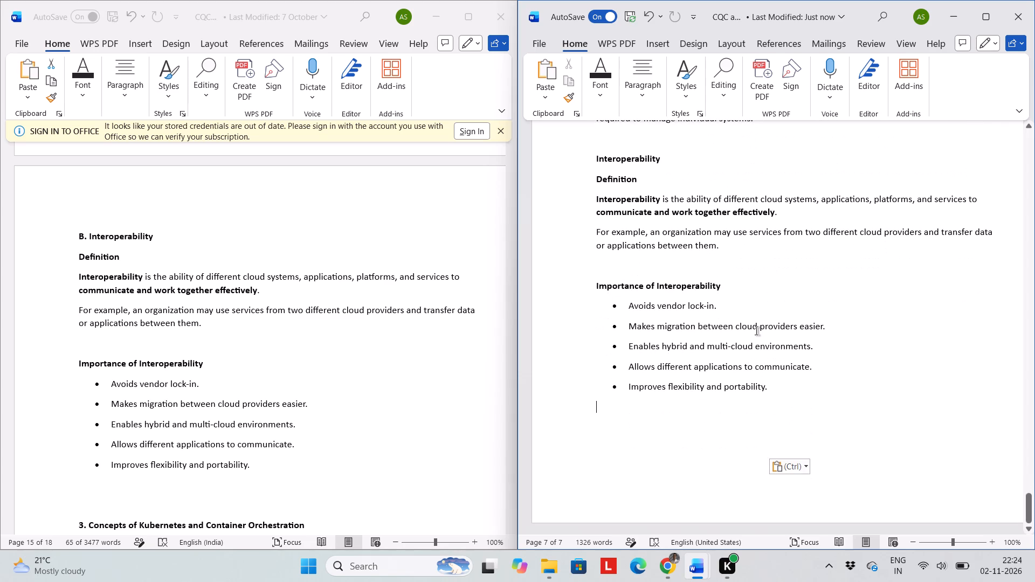
{"action": "key", "text": "Return"}
{"action": "key", "text": "Return"}
{"action": "key", "text": "Return"}
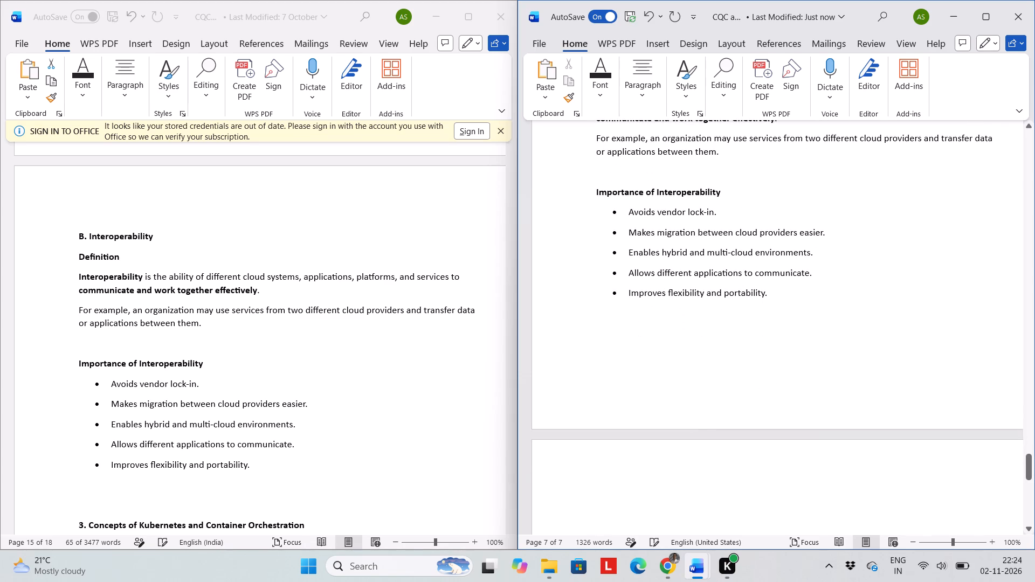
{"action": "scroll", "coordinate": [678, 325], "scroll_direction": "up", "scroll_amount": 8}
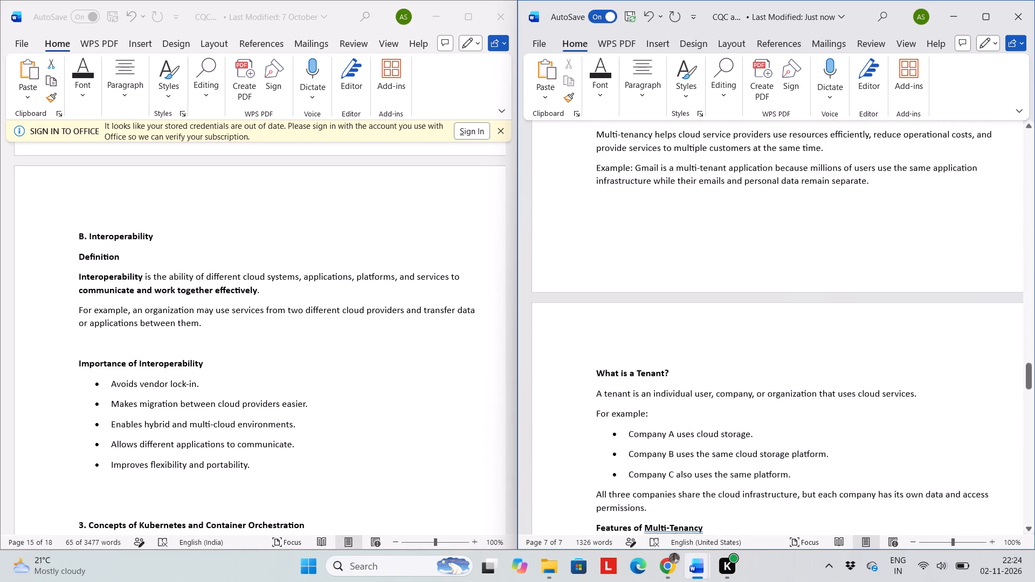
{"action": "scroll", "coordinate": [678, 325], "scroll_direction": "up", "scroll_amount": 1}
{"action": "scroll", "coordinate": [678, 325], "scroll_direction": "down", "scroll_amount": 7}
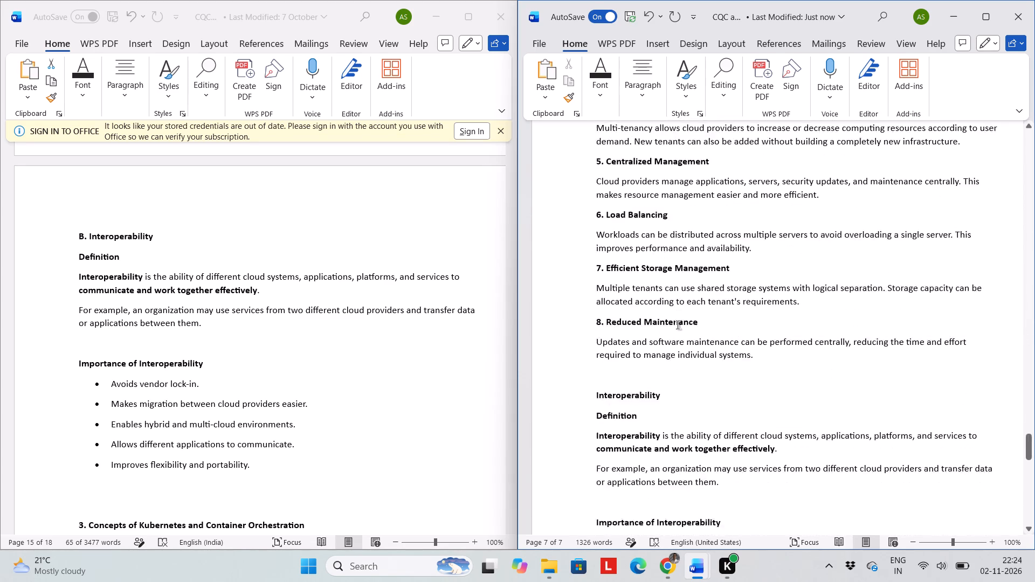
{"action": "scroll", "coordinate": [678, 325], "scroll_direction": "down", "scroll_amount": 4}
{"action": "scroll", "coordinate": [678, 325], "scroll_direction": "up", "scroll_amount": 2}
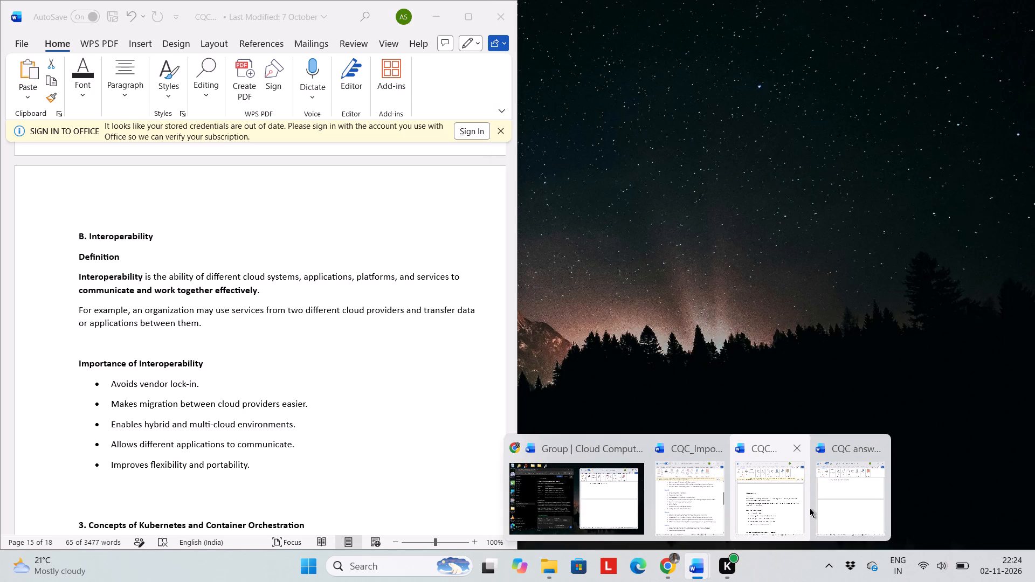
Copy Unit 1 questions 4 to 6, from "Docker" through "Cloud deployment models and service models", in the CQC Important Questions document.
{"action": "left_click", "coordinate": [781, 497]}
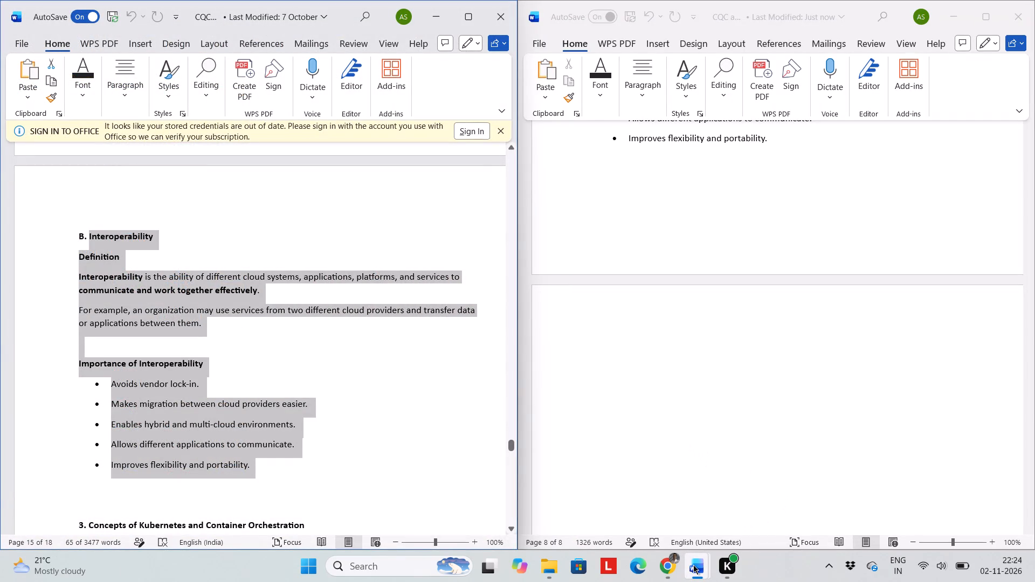
{"action": "left_click", "coordinate": [698, 512]}
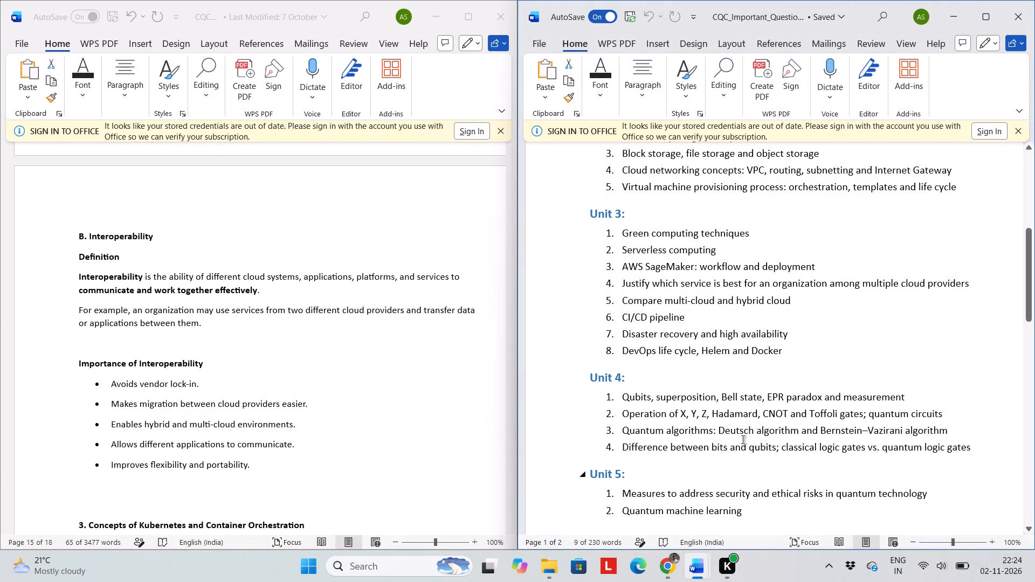
{"action": "scroll", "coordinate": [665, 271], "scroll_direction": "up", "scroll_amount": 1}
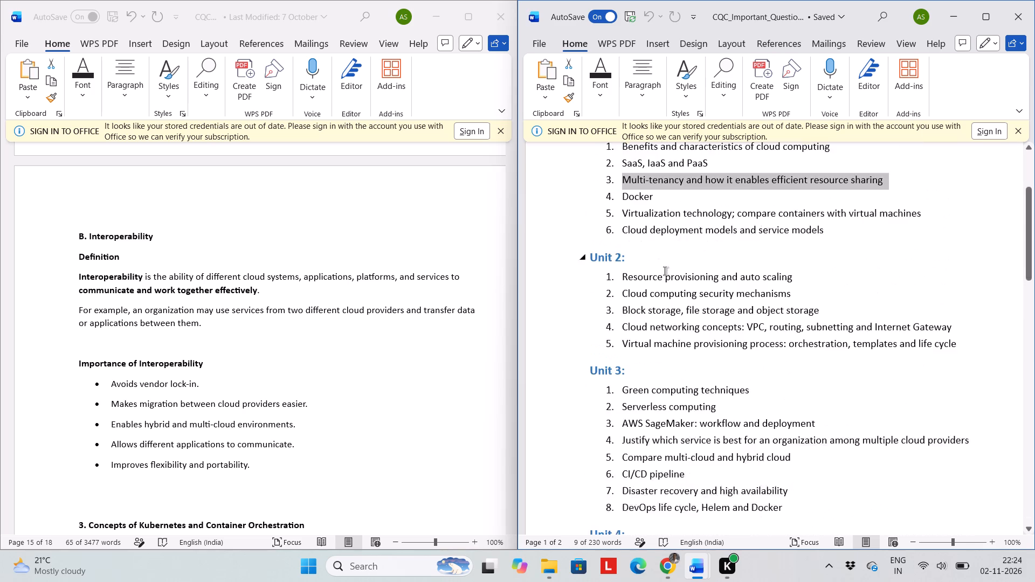
{"action": "scroll", "coordinate": [665, 271], "scroll_direction": "up", "scroll_amount": 1}
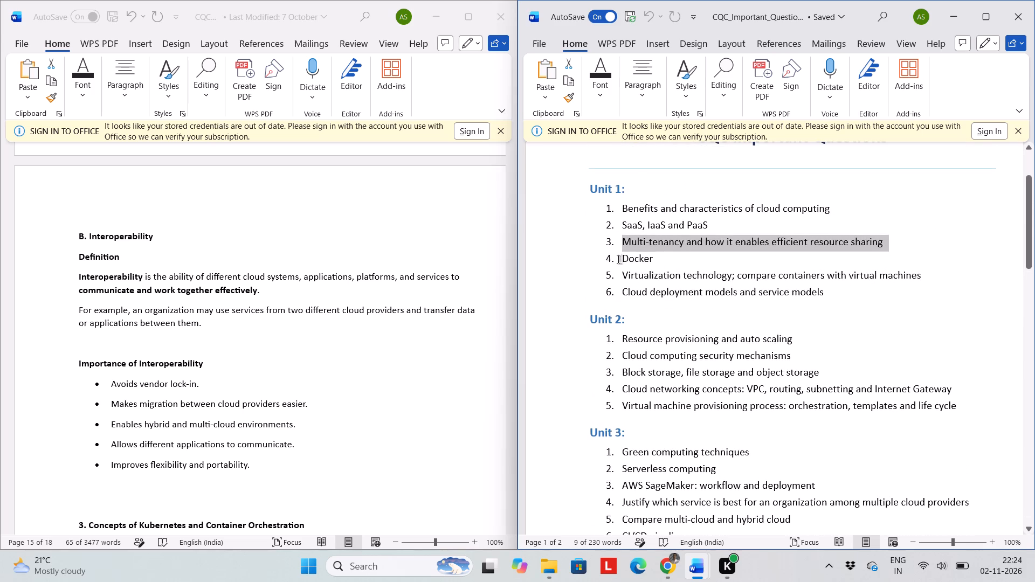
{"action": "left_click_drag", "start_coordinate": [621, 259], "coordinate": [923, 275]}
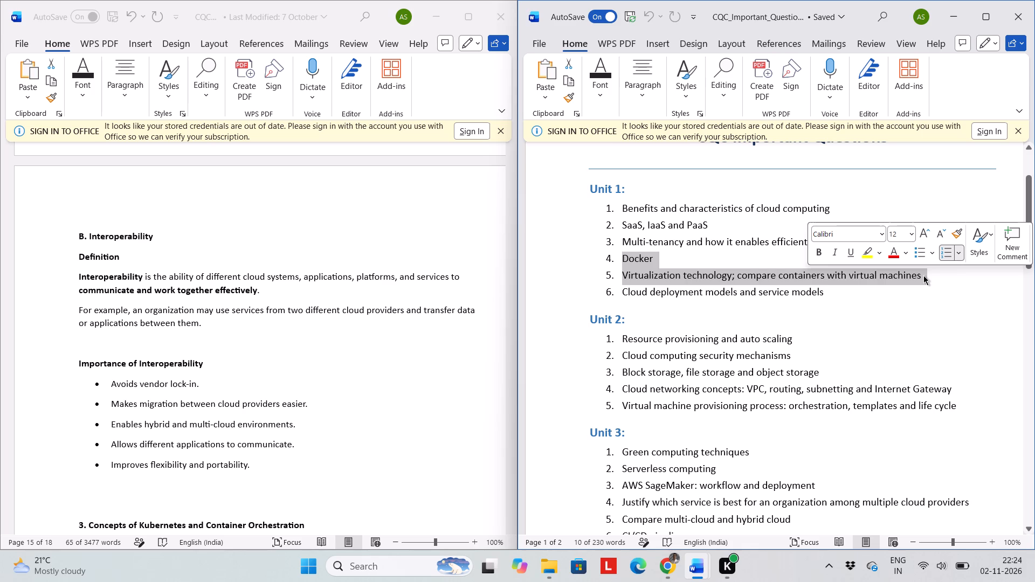
{"action": "left_click", "coordinate": [911, 298]}
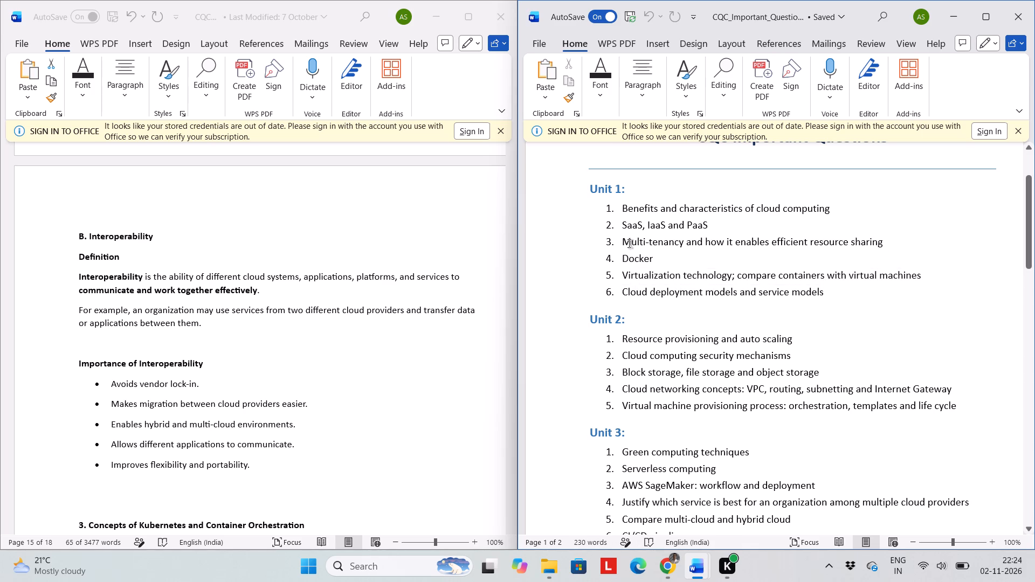
{"action": "left_click_drag", "start_coordinate": [622, 258], "coordinate": [840, 295]}
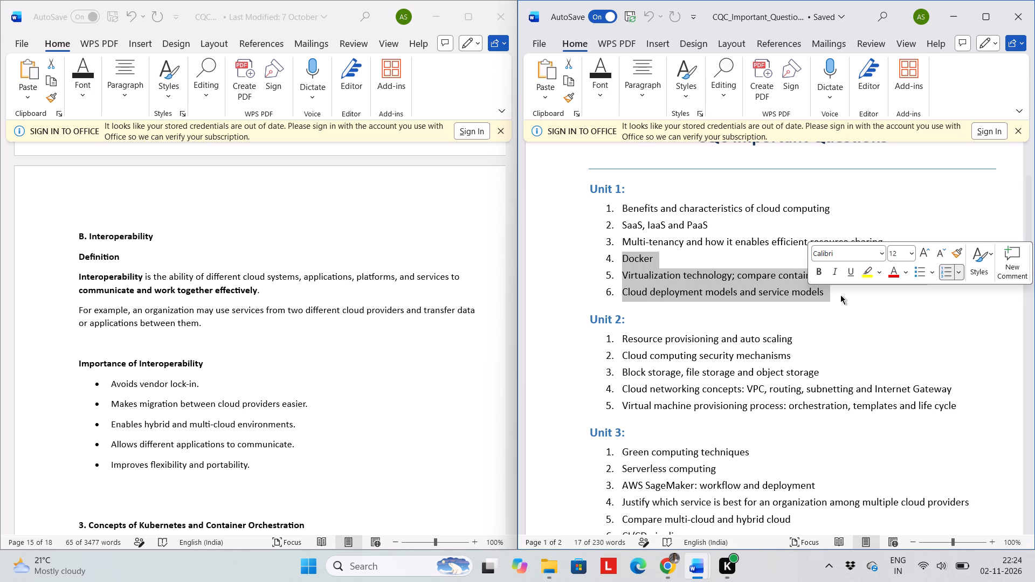